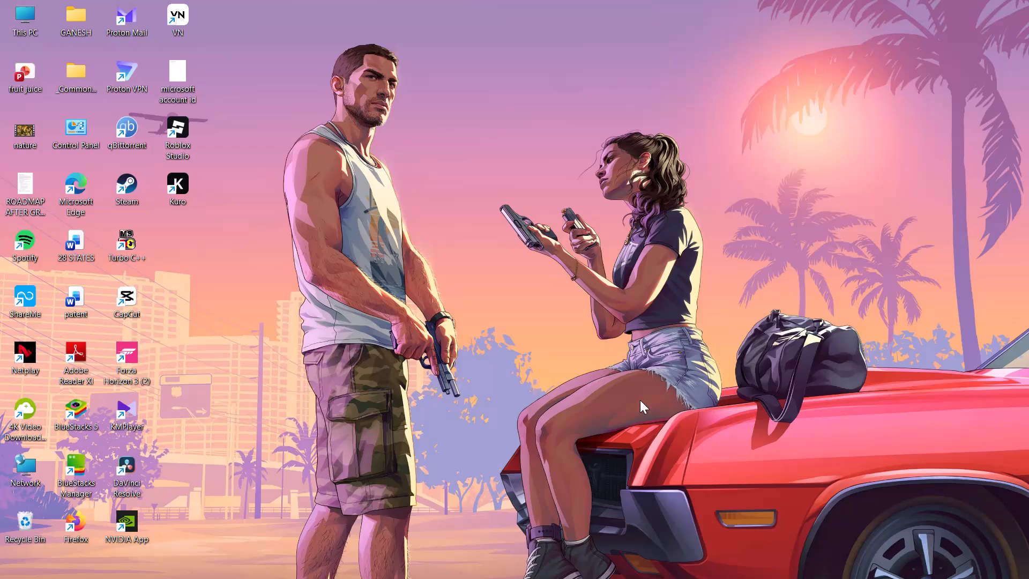
Open the "fruit juice" presentation from the desktop.
{"action": "double_click", "coordinate": [37, 76]}
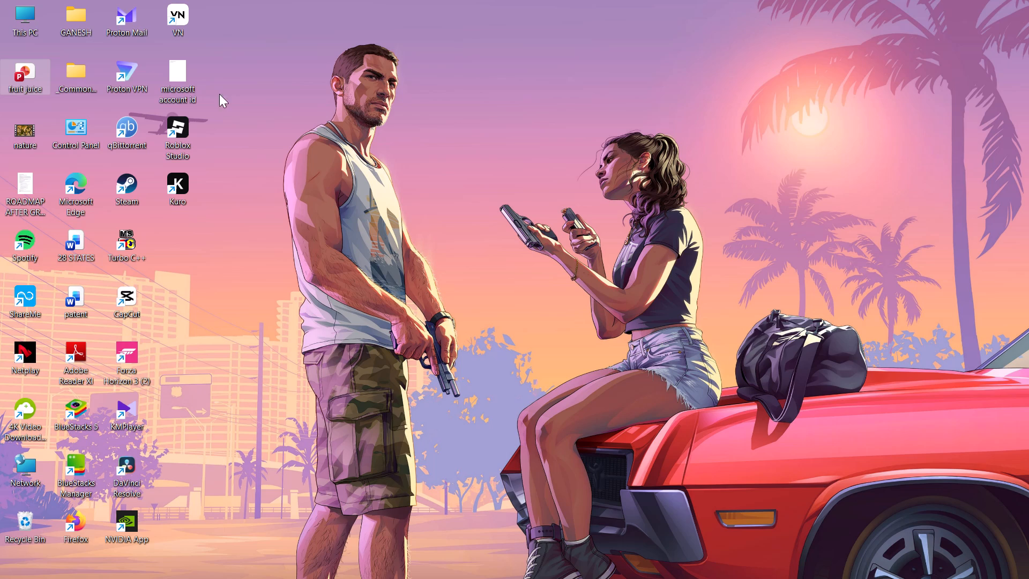
{"action": "double_click", "coordinate": [33, 76]}
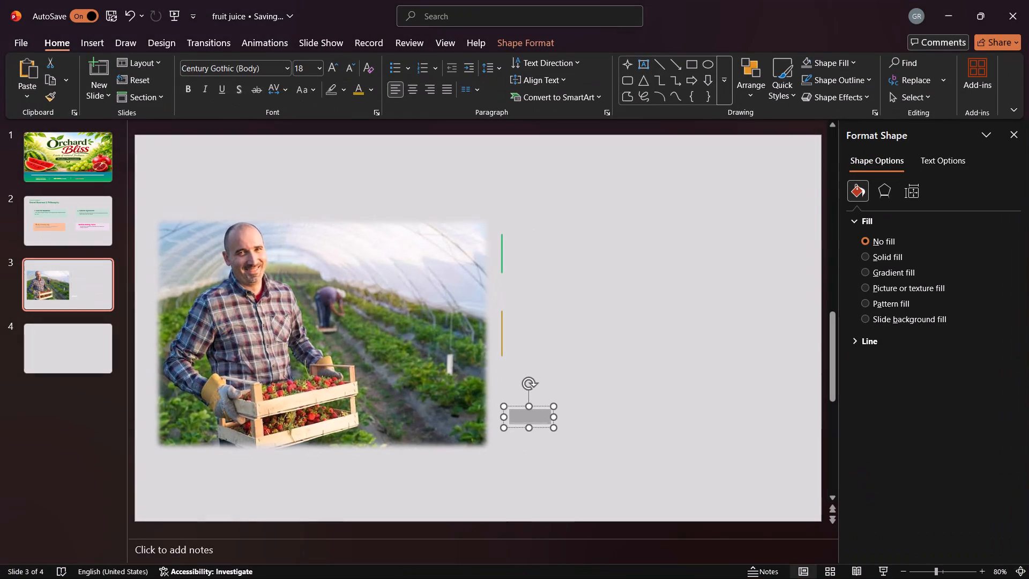
Add a text box reading "The Problem" beside the green vertical line on slide 3.
{"action": "double_click", "coordinate": [520, 243]}
{"action": "left_click", "coordinate": [577, 234]}
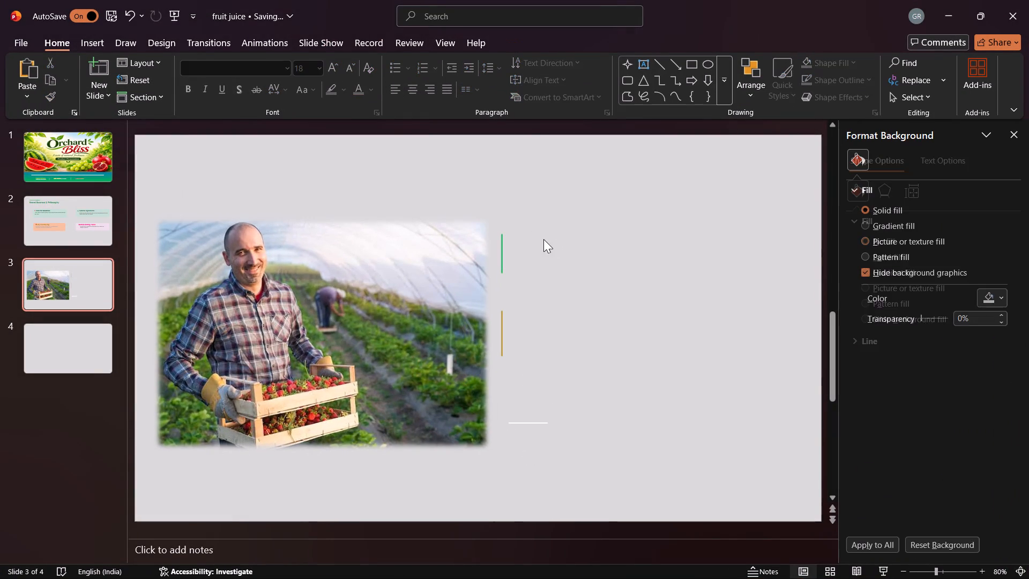
{"action": "double_click", "coordinate": [543, 239]}
{"action": "type", "text": "the"}
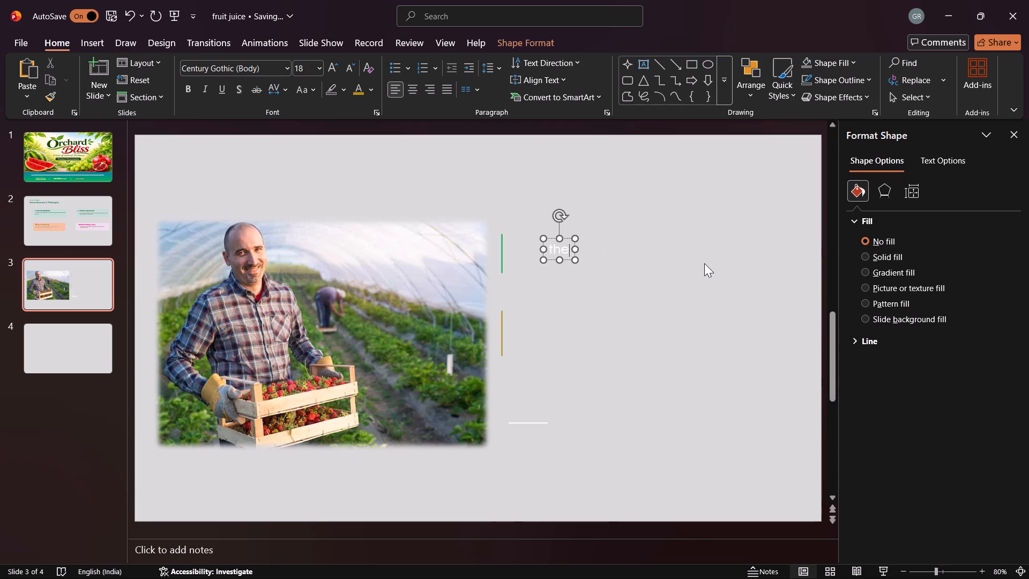
{"action": "key", "text": "BackSpace"}
{"action": "key", "text": "BackSpace"}
{"action": "key", "text": "BackSpace"}
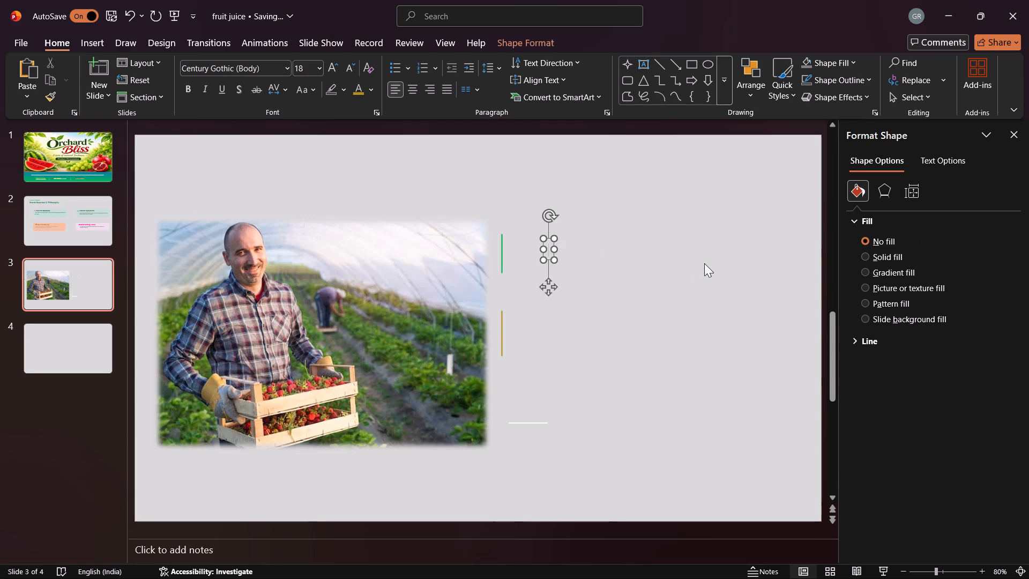
{"action": "type", "text": "The"}
{"action": "key", "text": "space"}
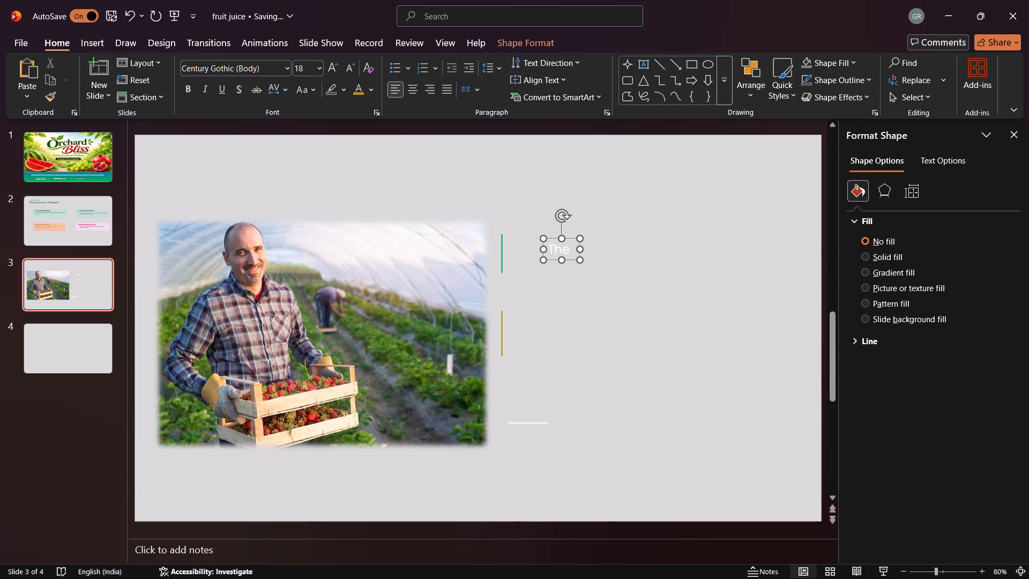
{"action": "type", "text": "Problem"}
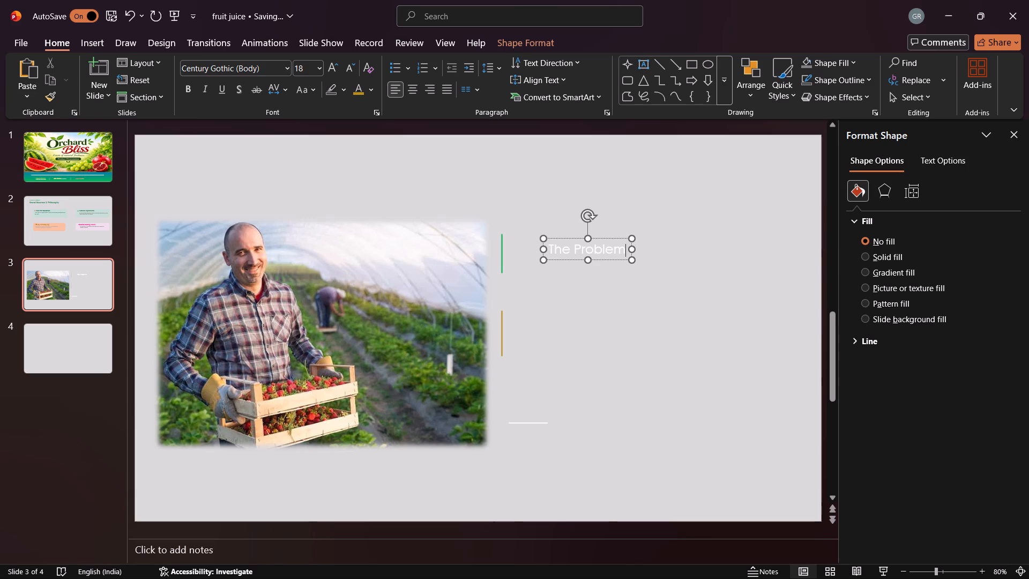
{"action": "left_click", "coordinate": [669, 261]}
Move the "The Problem" text box so it sits just beside the upper end of the green vertical line.
{"action": "left_click_drag", "start_coordinate": [541, 244], "coordinate": [549, 246]}
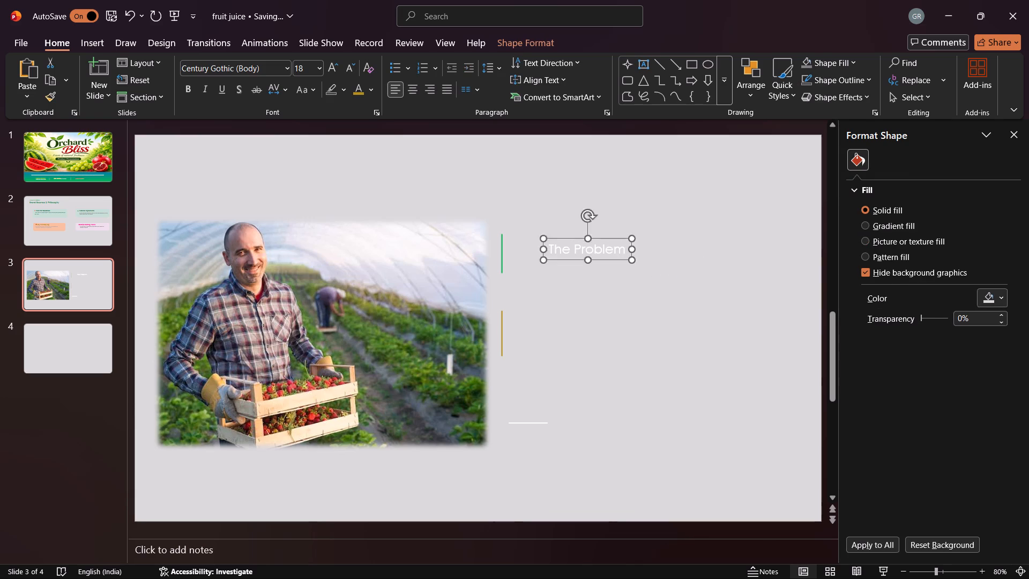
{"action": "left_click_drag", "start_coordinate": [549, 246], "coordinate": [495, 231]}
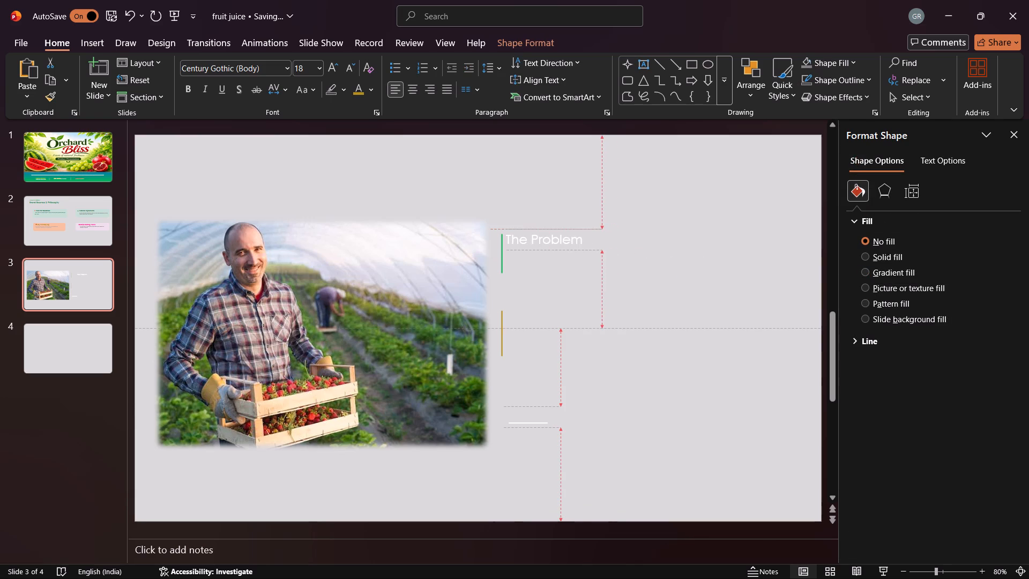
{"action": "left_click_drag", "start_coordinate": [495, 231], "coordinate": [495, 235]}
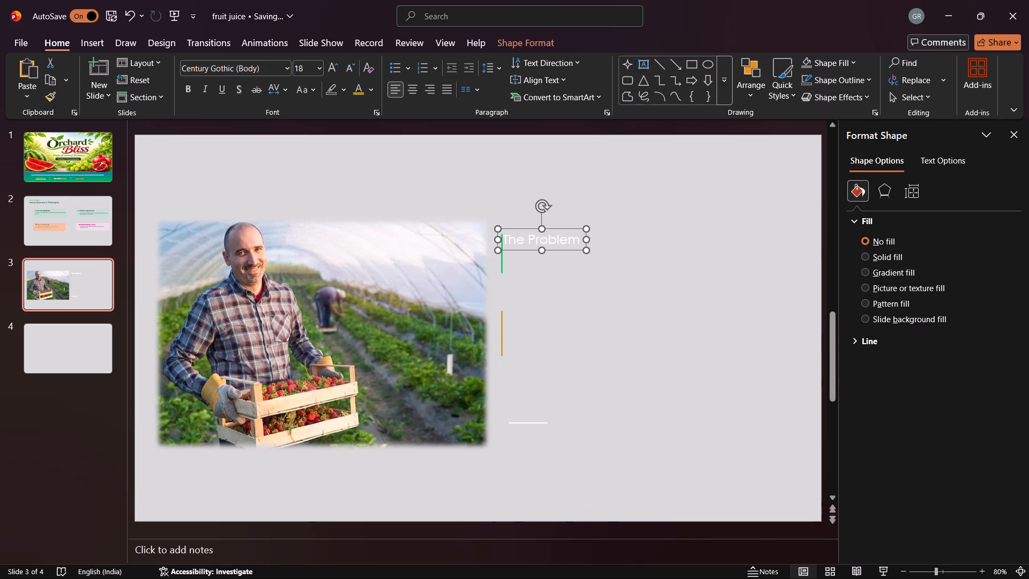
{"action": "left_click_drag", "start_coordinate": [505, 239], "coordinate": [555, 243]}
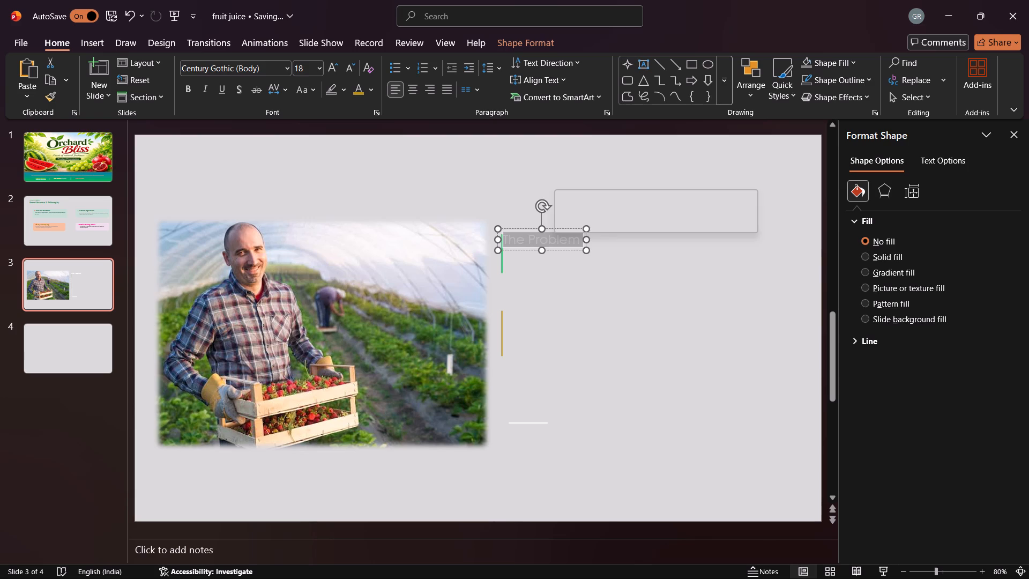
{"action": "left_click_drag", "start_coordinate": [531, 227], "coordinate": [536, 227]}
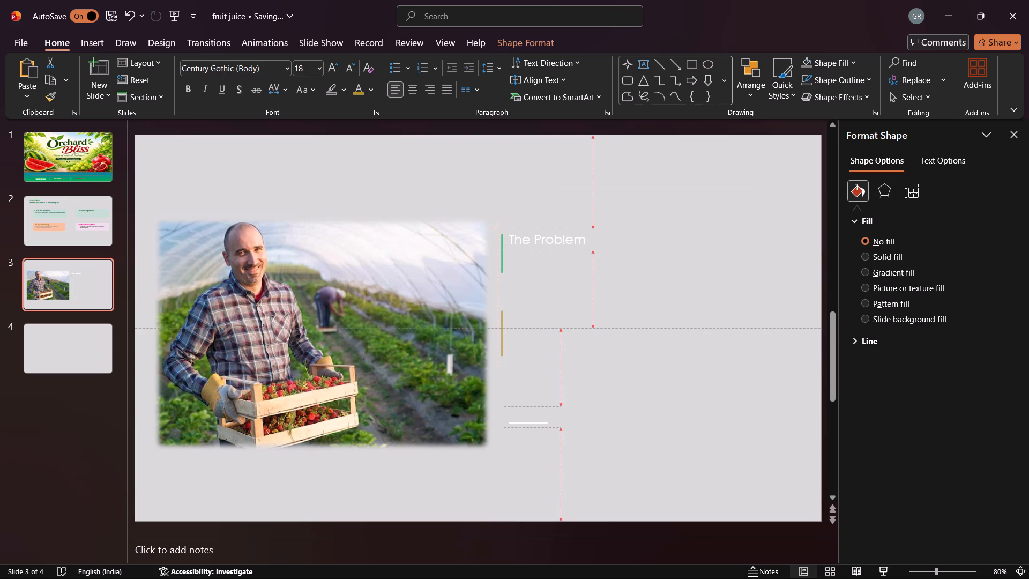
{"action": "left_click_drag", "start_coordinate": [536, 227], "coordinate": [538, 227]}
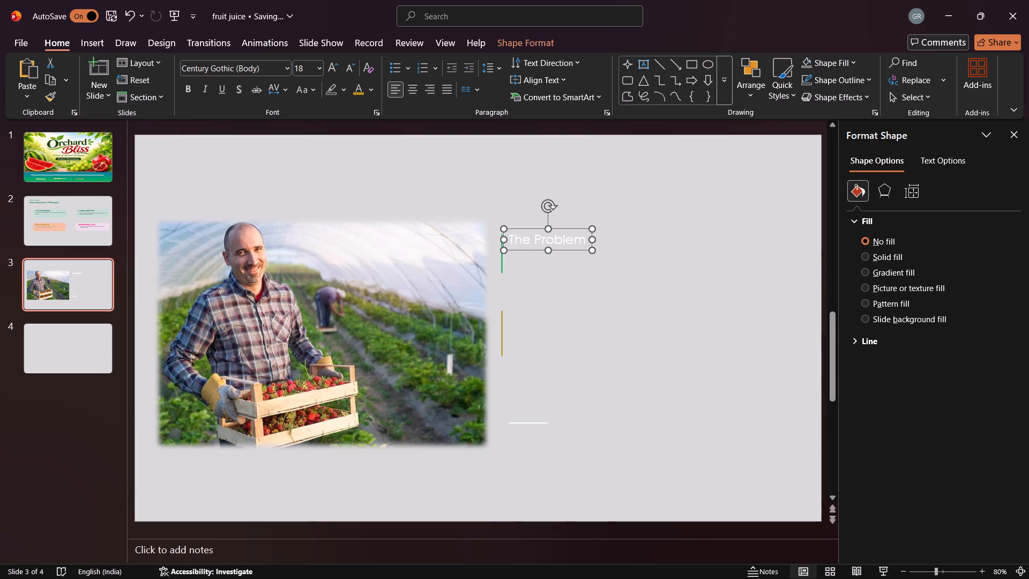
Color the "The Problem" text with the darker green theme color.
{"action": "left_click_drag", "start_coordinate": [510, 240], "coordinate": [561, 240]}
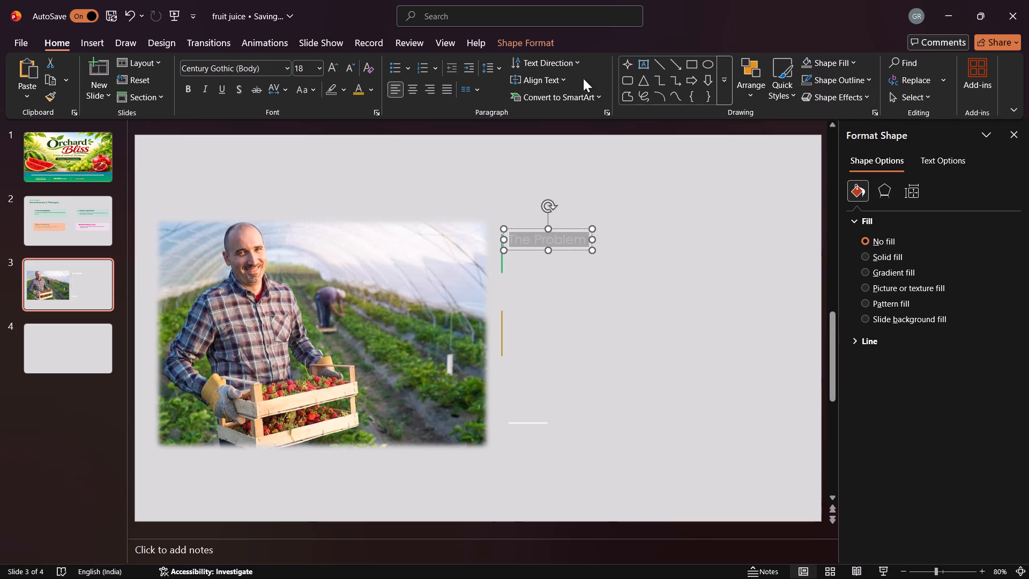
{"action": "right_click", "coordinate": [563, 232]}
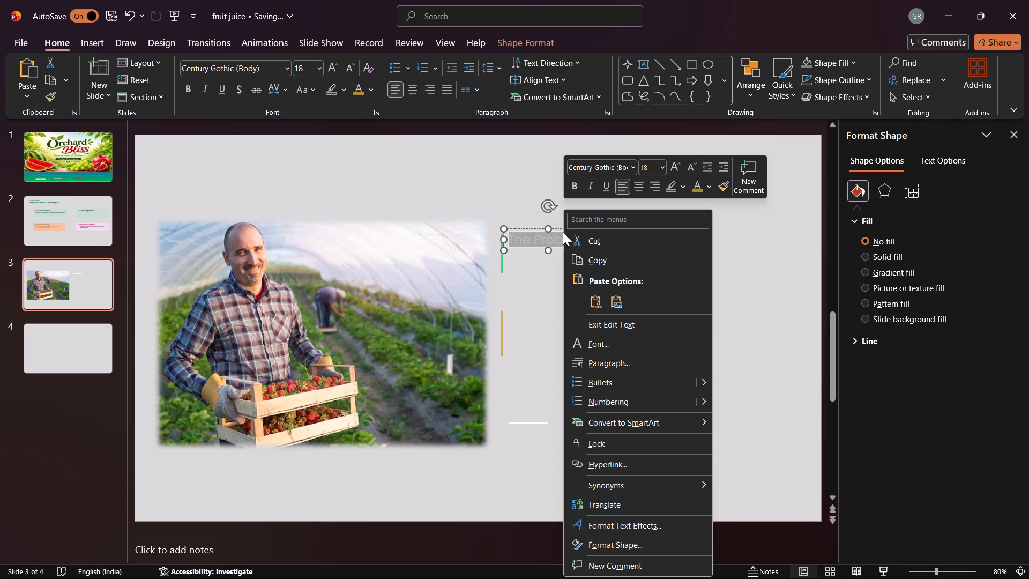
{"action": "left_click", "coordinate": [713, 188]}
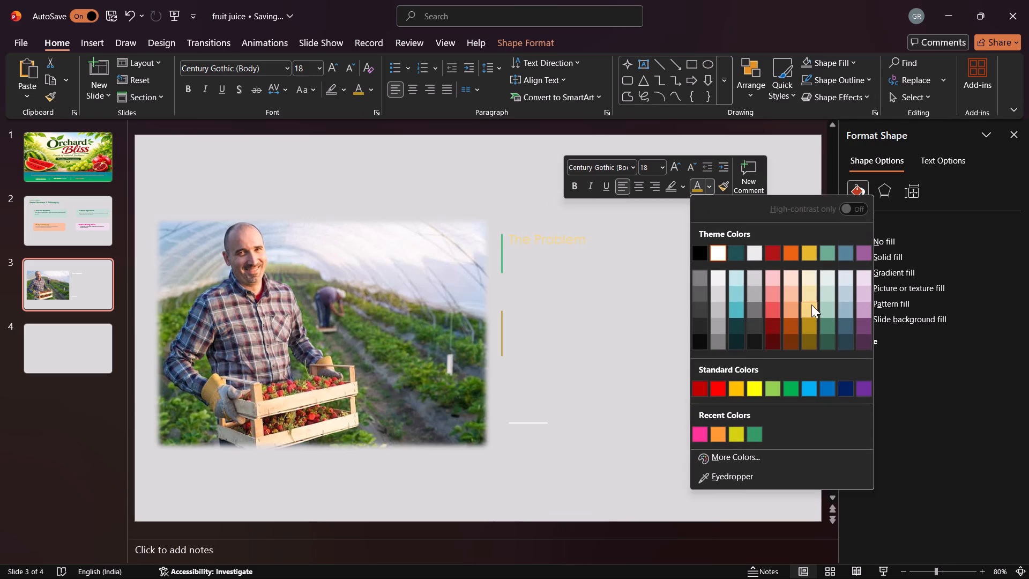
{"action": "left_click", "coordinate": [823, 326]}
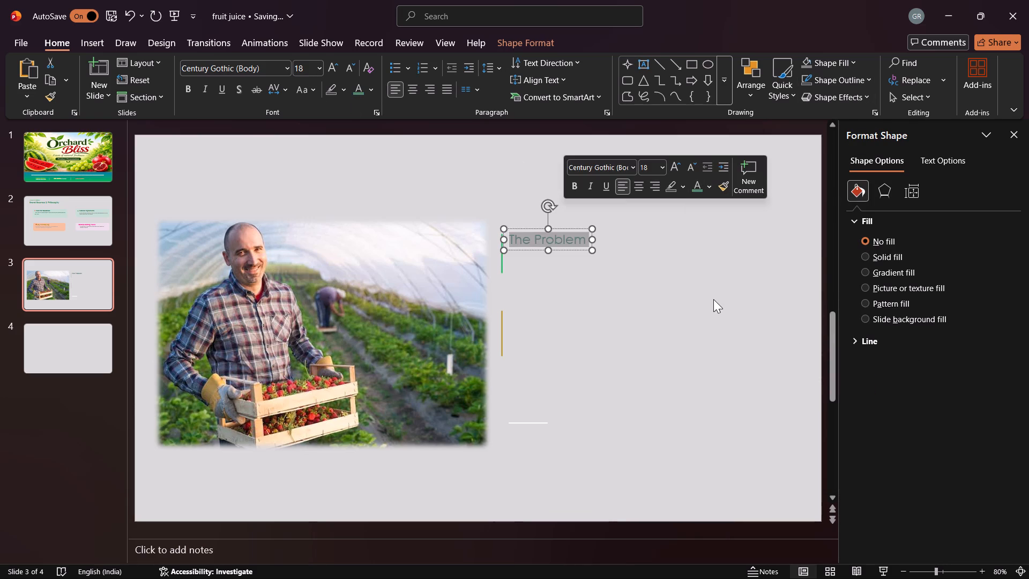
{"action": "left_click", "coordinate": [713, 299]}
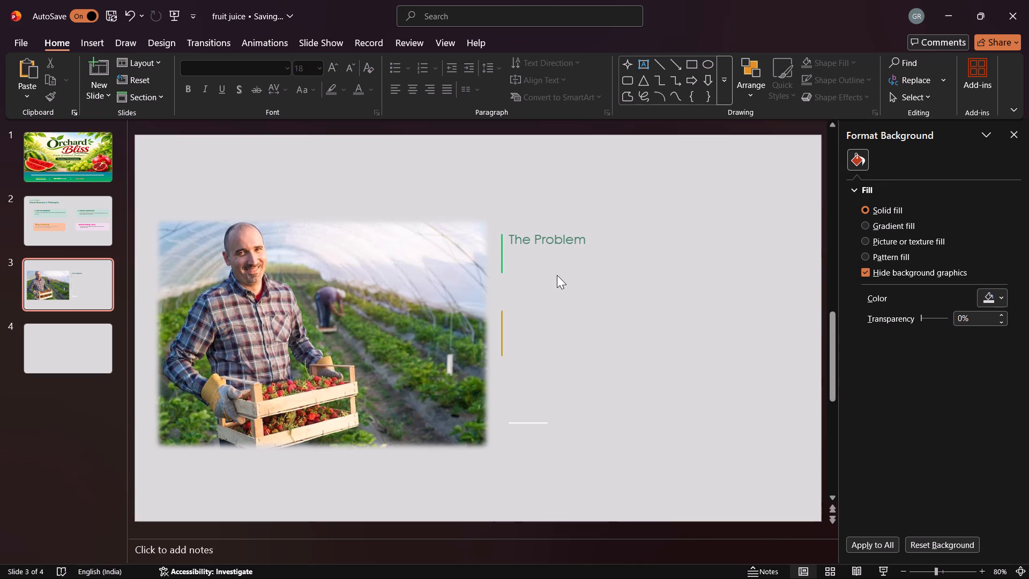
Set the "The Problem" heading to font size 14 and bold.
{"action": "left_click_drag", "start_coordinate": [509, 237], "coordinate": [565, 243]}
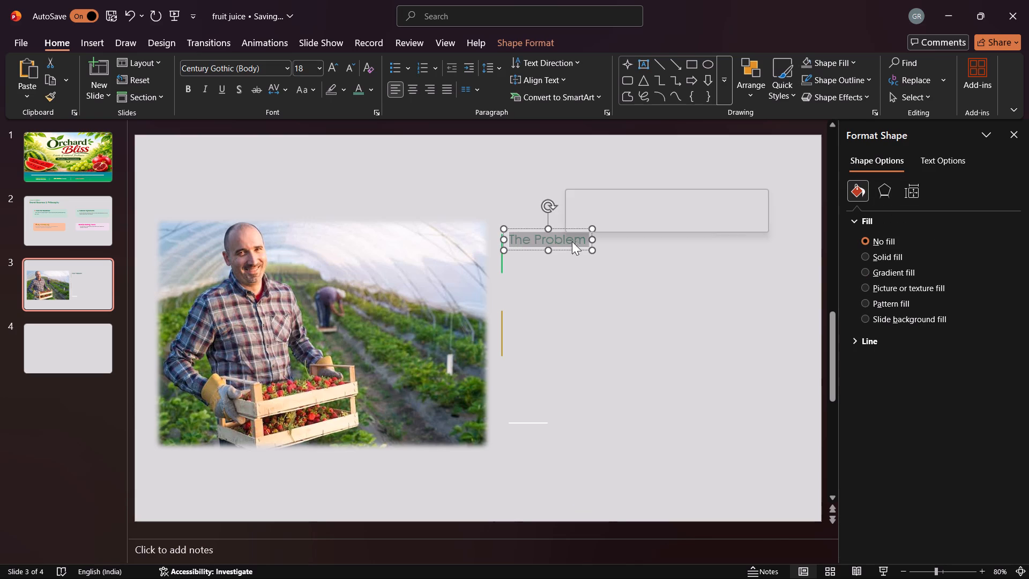
{"action": "left_click", "coordinate": [666, 202]}
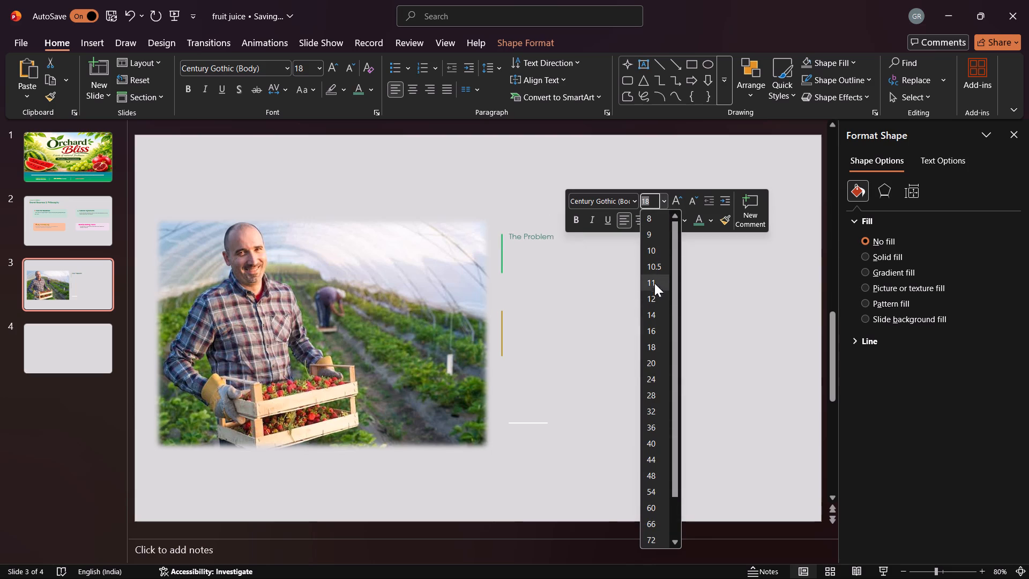
{"action": "left_click", "coordinate": [655, 318]}
{"action": "left_click", "coordinate": [575, 217]}
{"action": "left_click", "coordinate": [626, 261]}
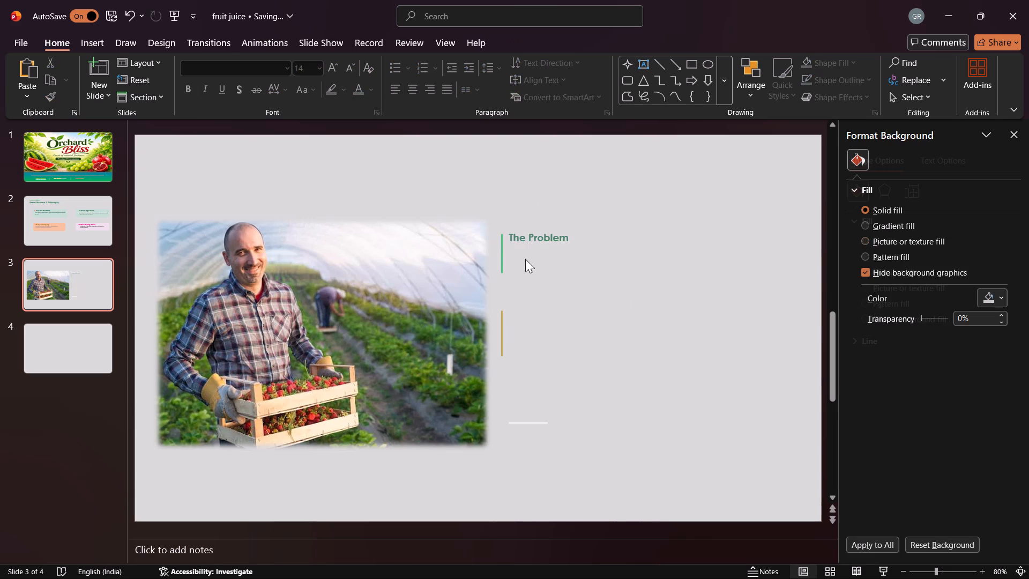
Add a text box below the "The Problem" heading reading "Sythetic flavours & excessive sugar dominate traditional".
{"action": "double_click", "coordinate": [519, 253]}
{"action": "double_click", "coordinate": [652, 247]}
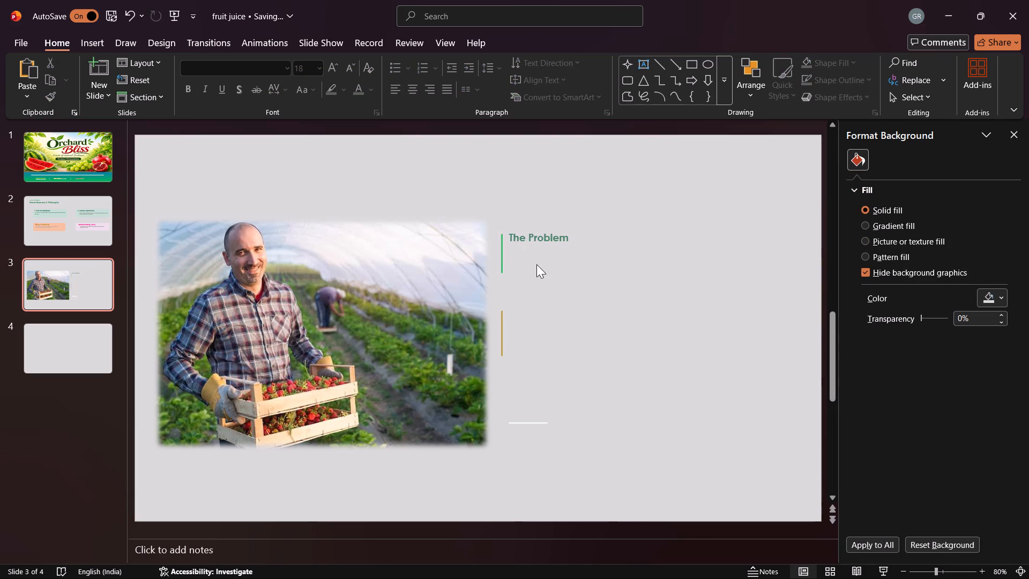
{"action": "double_click", "coordinate": [530, 263]}
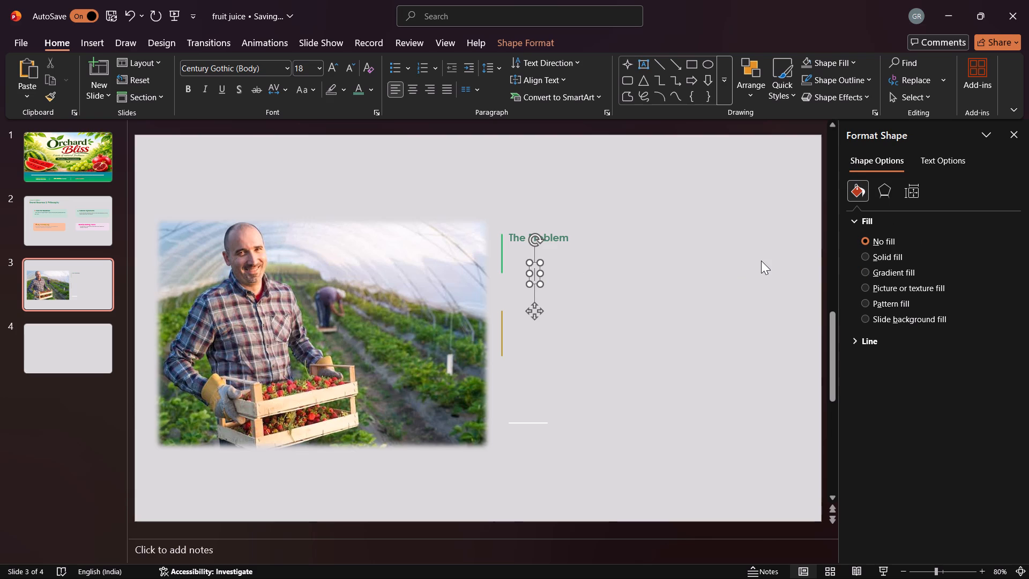
{"action": "key", "text": "shift+s"}
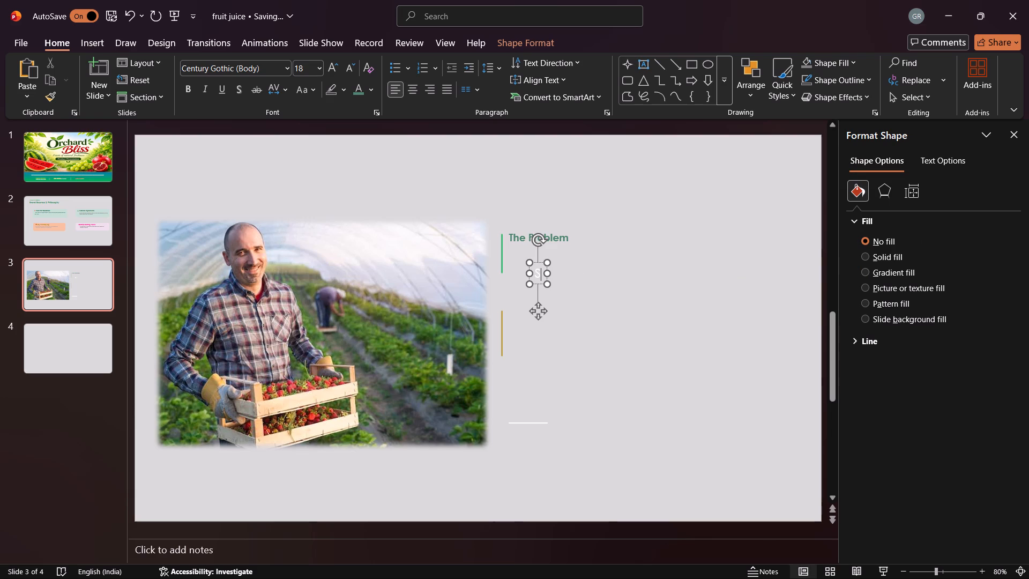
{"action": "type", "text": "ythge"}
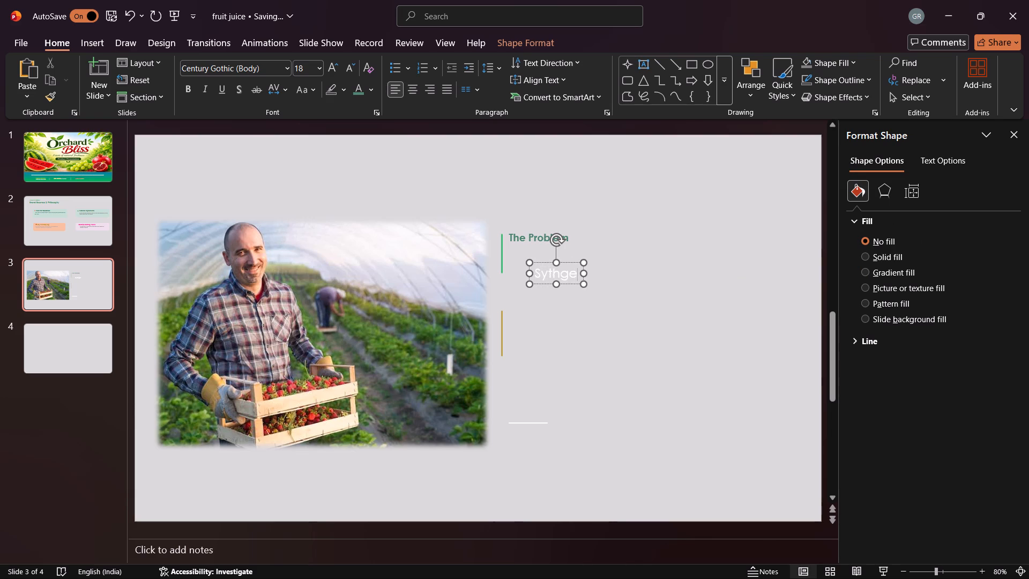
{"action": "key", "text": "BackSpace"}
{"action": "key", "text": "BackSpace"}
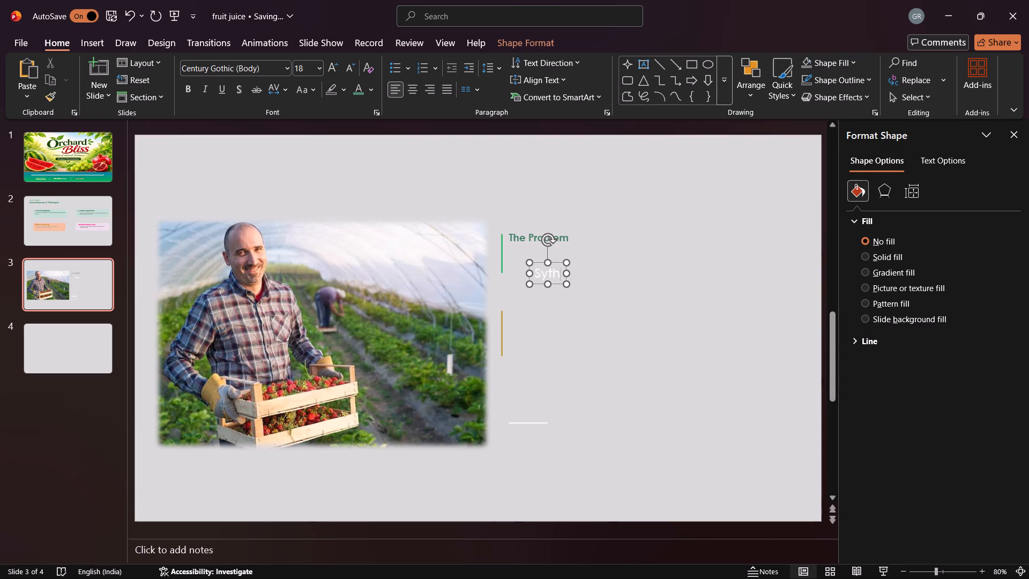
{"action": "type", "text": "etic flavours"}
{"action": "key", "text": "space"}
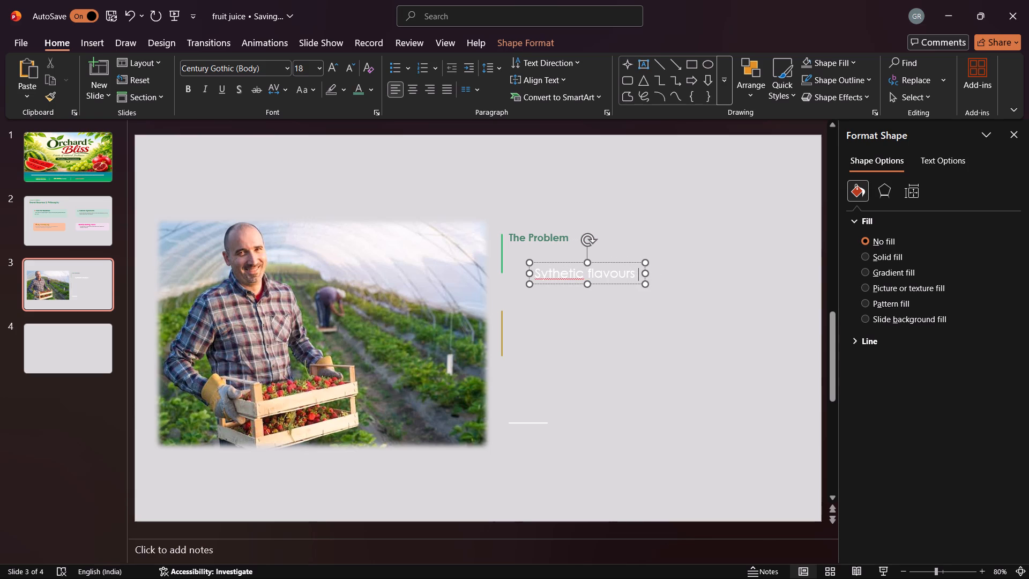
{"action": "key", "text": "shift+ampersand"}
{"action": "key", "text": "space"}
{"action": "type", "text": "e"}
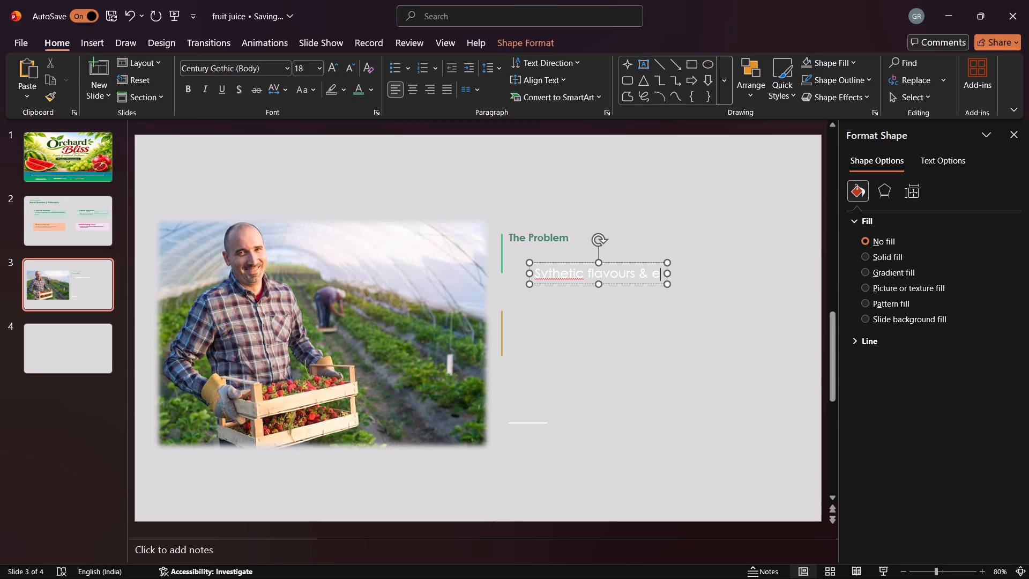
{"action": "type", "text": "xcessive"}
{"action": "key", "text": "space"}
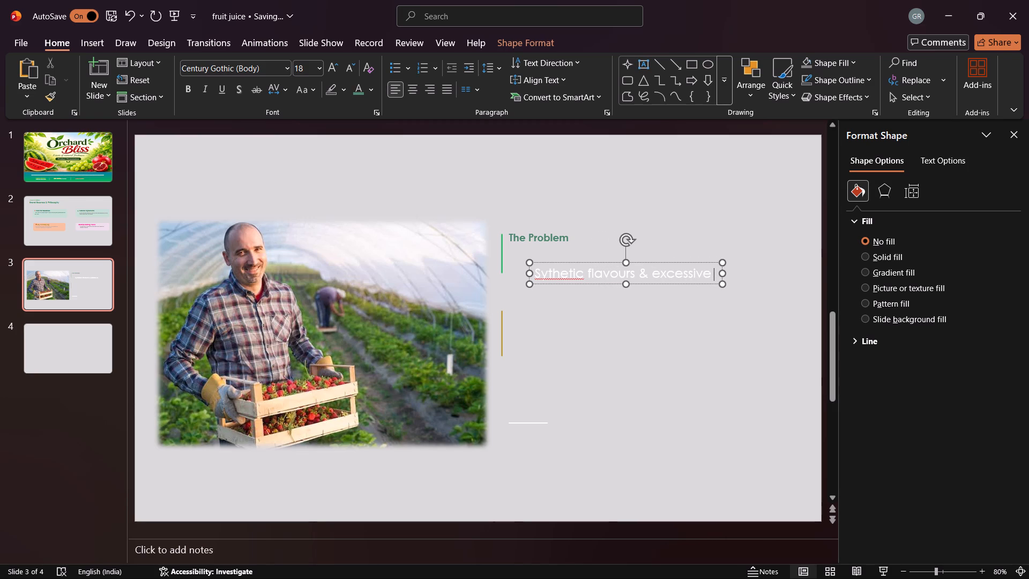
{"action": "type", "text": "sugar"}
{"action": "key", "text": "space"}
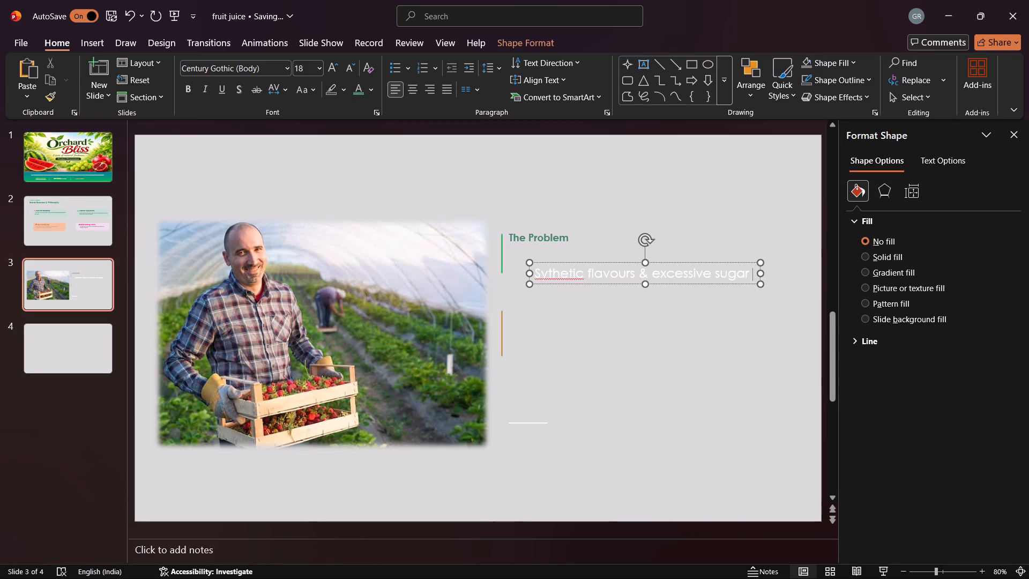
{"action": "type", "text": "dominate"}
{"action": "key", "text": "space"}
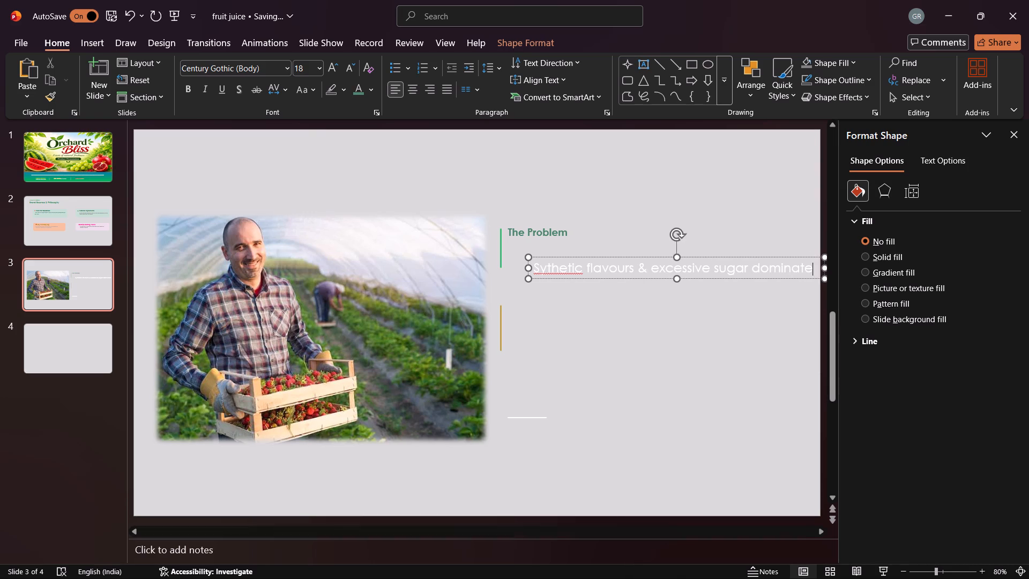
{"action": "type", "text": "traditionakl"}
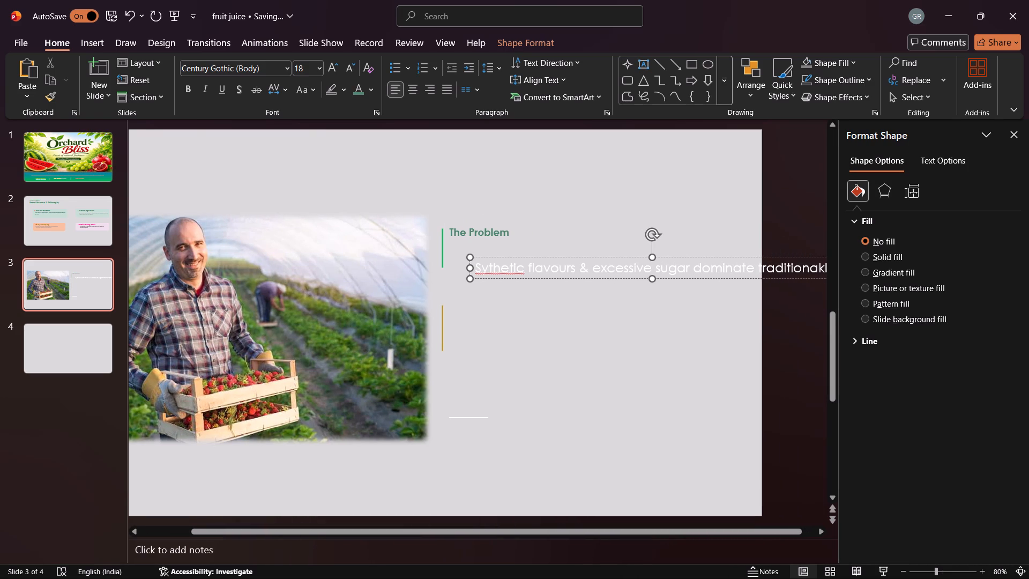
{"action": "key", "text": "BackSpace"}
{"action": "key", "text": "BackSpace"}
{"action": "key", "text": "l"}
Break the description text onto a second line before "dominate".
{"action": "left_click", "coordinate": [691, 268]}
{"action": "key", "text": "Return"}
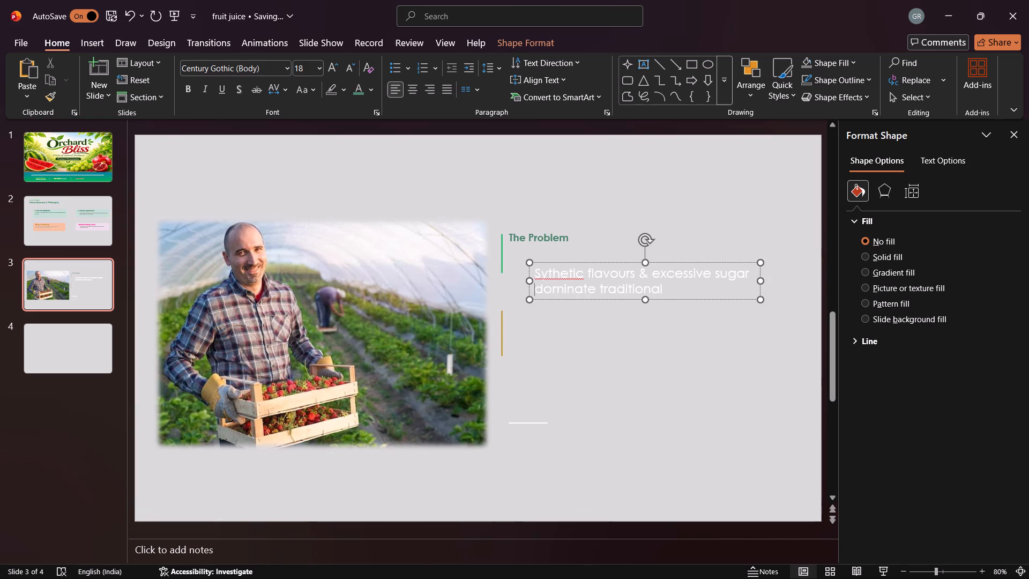
Correct "Sythetic" to "Synthetic" in the description below "The Problem".
{"action": "left_click", "coordinate": [675, 286]}
{"action": "left_click", "coordinate": [544, 270]}
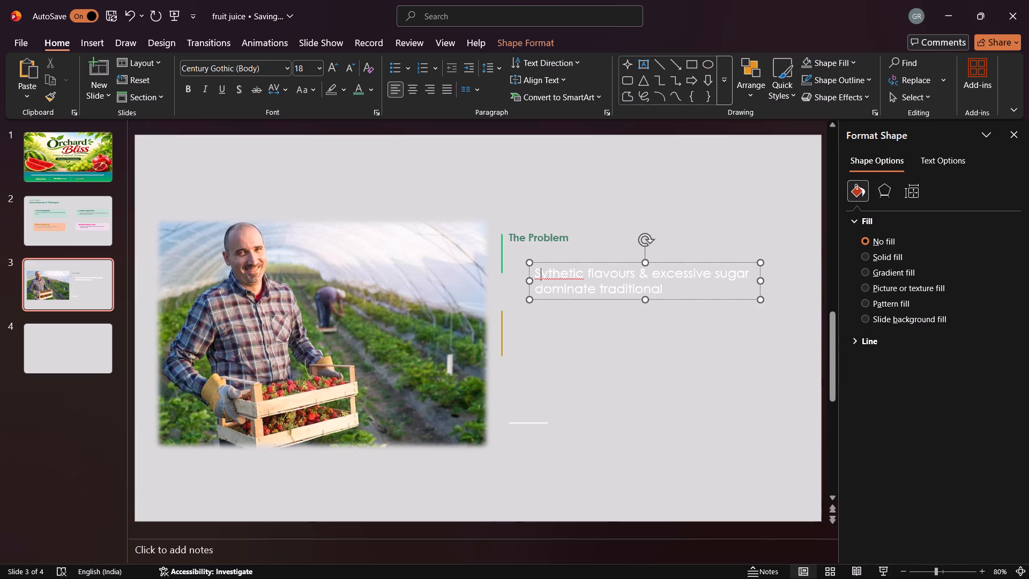
{"action": "left_click", "coordinate": [545, 272]}
{"action": "key", "text": "n"}
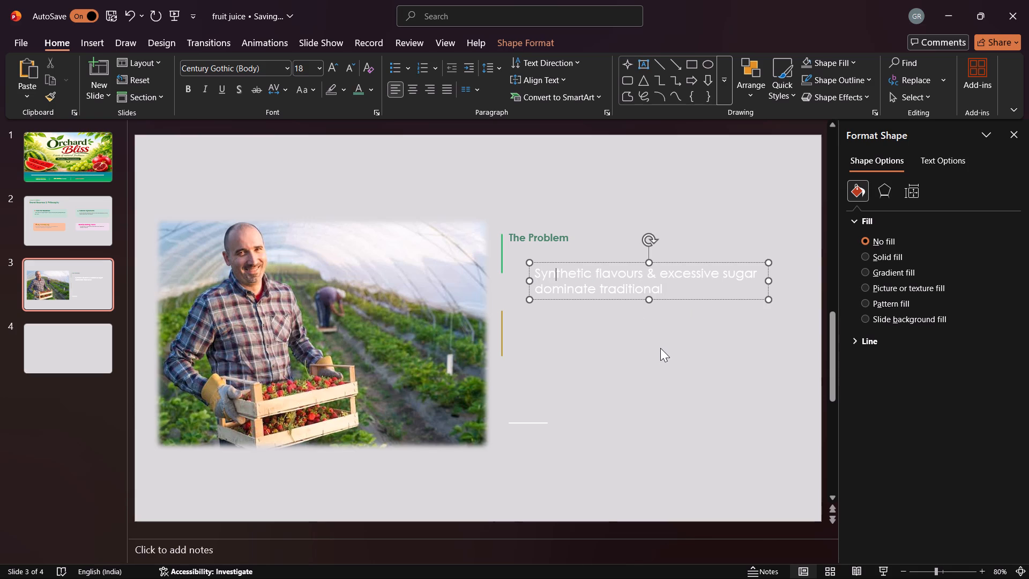
Complete the description's second line by adding "market drinks" after "traditional".
{"action": "left_click", "coordinate": [667, 288]}
{"action": "key", "text": "space"}
{"action": "type", "text": "market"}
{"action": "key", "text": "space"}
{"action": "type", "text": "drinks"}
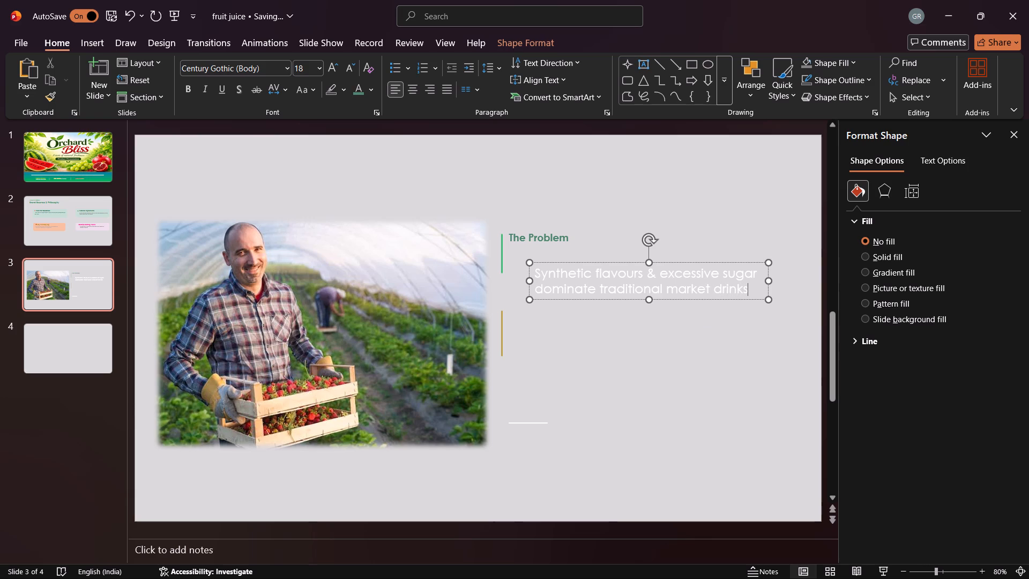
Format the whole description text in the near-black theme color, font size 14 and bold.
{"action": "left_click_drag", "start_coordinate": [536, 273], "coordinate": [696, 289]}
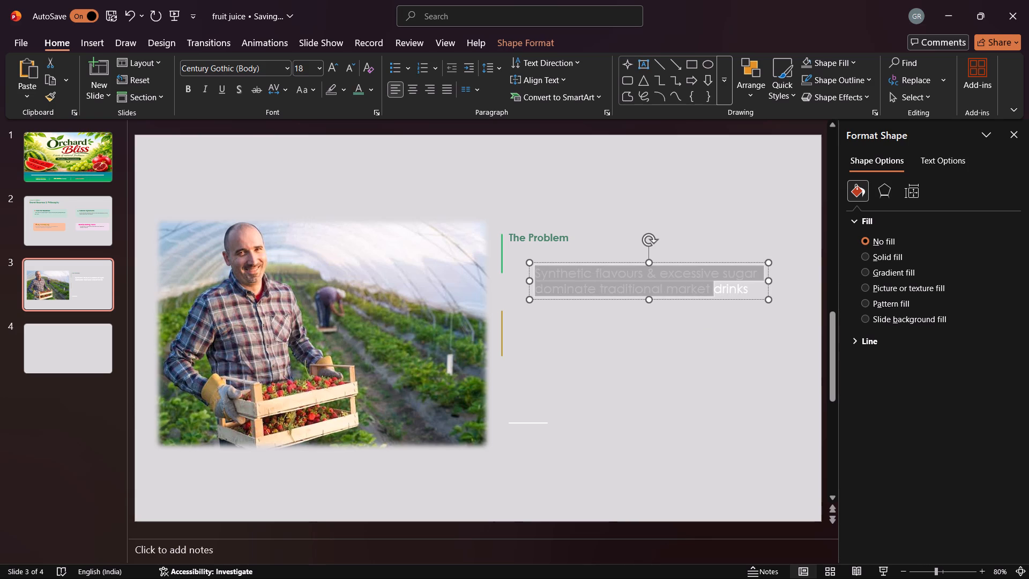
{"action": "left_click_drag", "start_coordinate": [696, 289], "coordinate": [757, 291]}
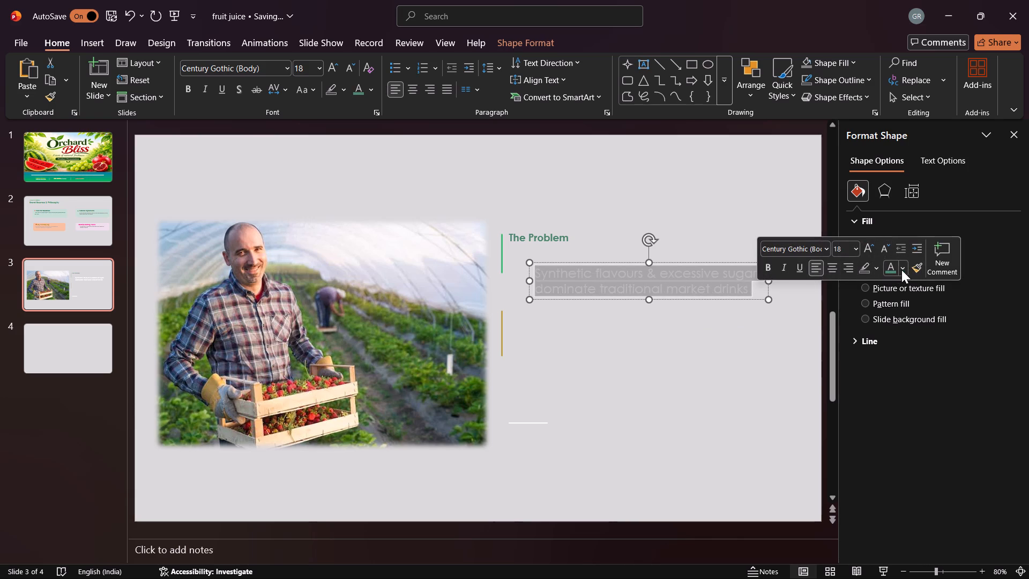
{"action": "left_click", "coordinate": [901, 270]}
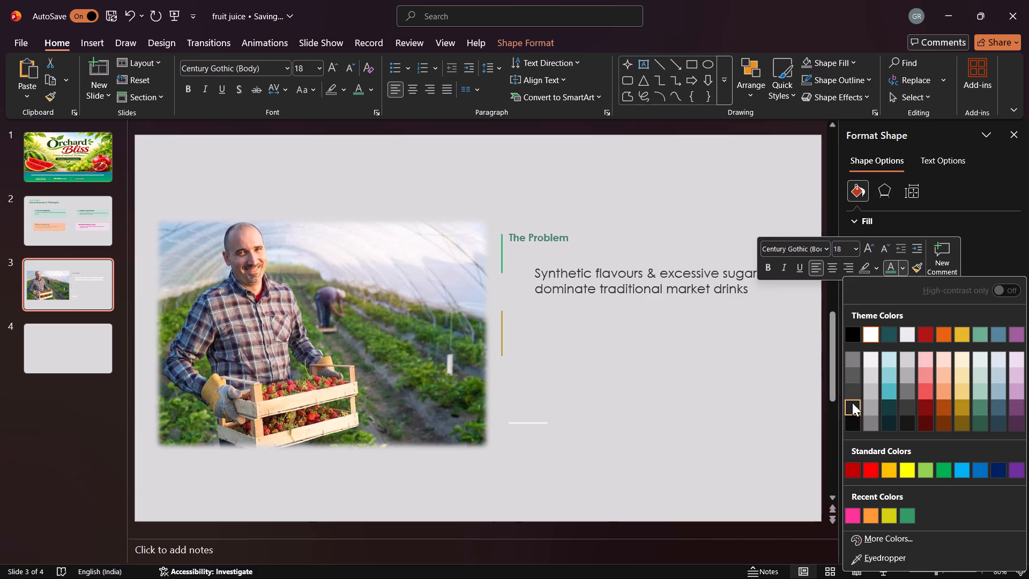
{"action": "left_click", "coordinate": [852, 406]}
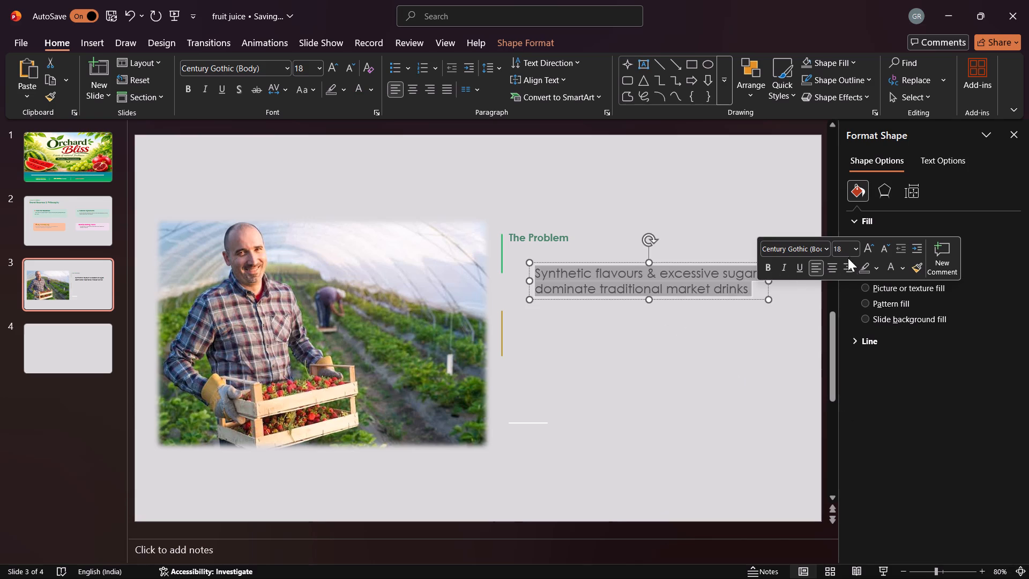
{"action": "left_click", "coordinate": [861, 249]}
{"action": "left_click", "coordinate": [855, 253]}
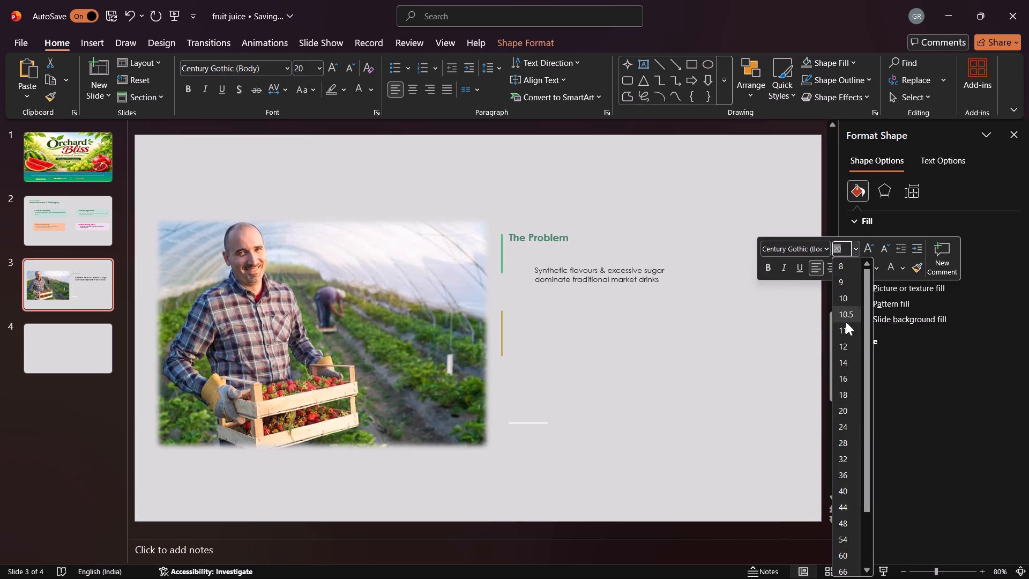
{"action": "left_click", "coordinate": [842, 358]}
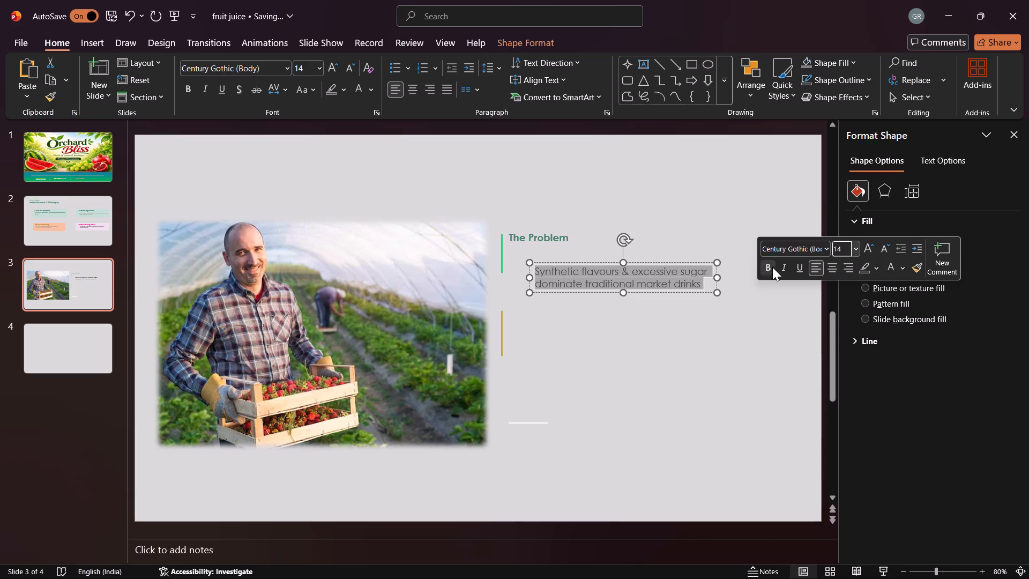
{"action": "left_click", "coordinate": [772, 267]}
Move the description directly under the "The Problem" heading, beside the green vertical line.
{"action": "left_click_drag", "start_coordinate": [611, 262], "coordinate": [591, 247]}
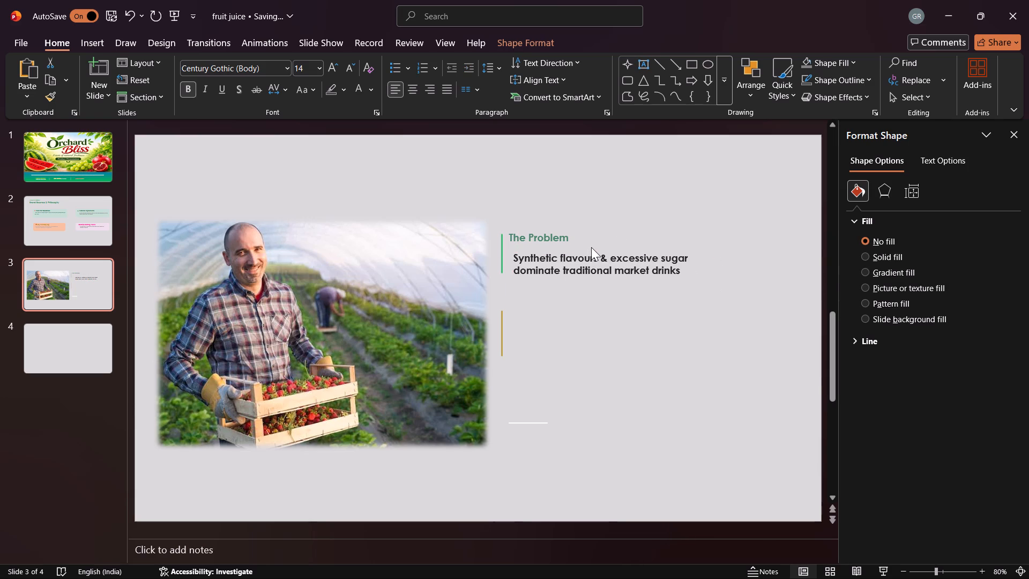
{"action": "left_click_drag", "start_coordinate": [591, 247], "coordinate": [591, 241]}
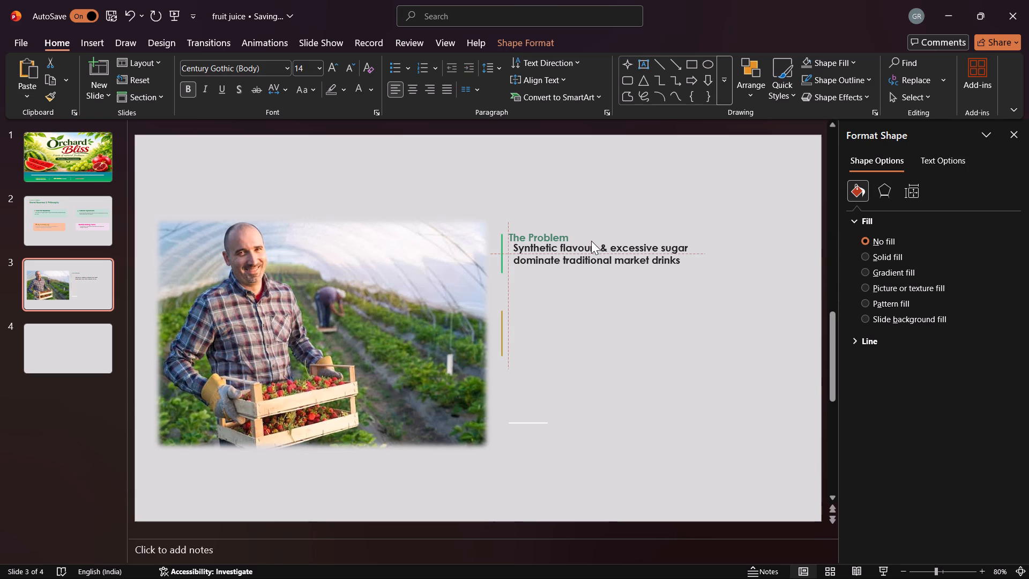
{"action": "left_click_drag", "start_coordinate": [591, 241], "coordinate": [591, 243]}
{"action": "left_click", "coordinate": [705, 205]}
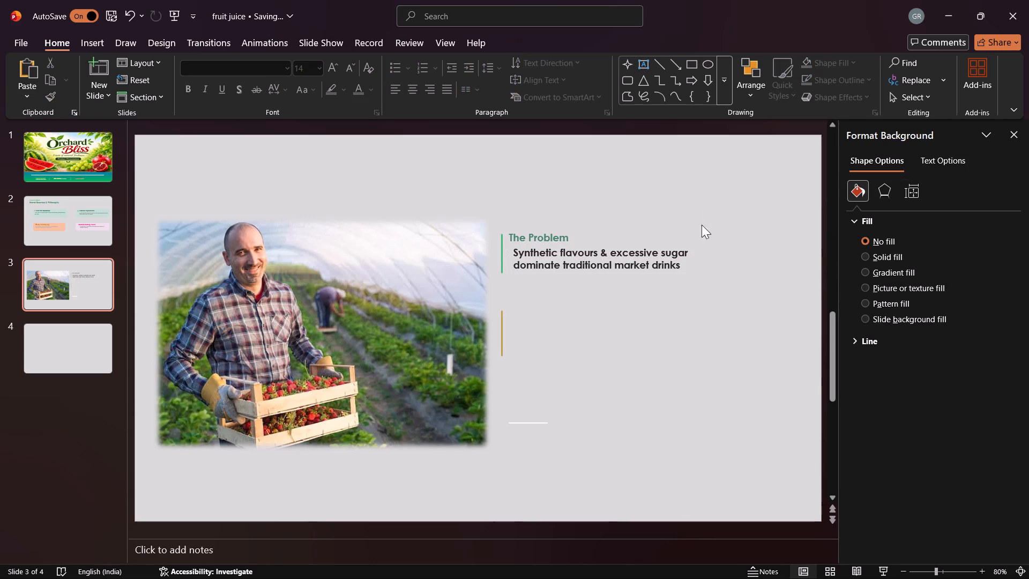
Recolor the short white line at the bottom of the slide with the light teal theme color.
{"action": "left_click", "coordinate": [533, 425]}
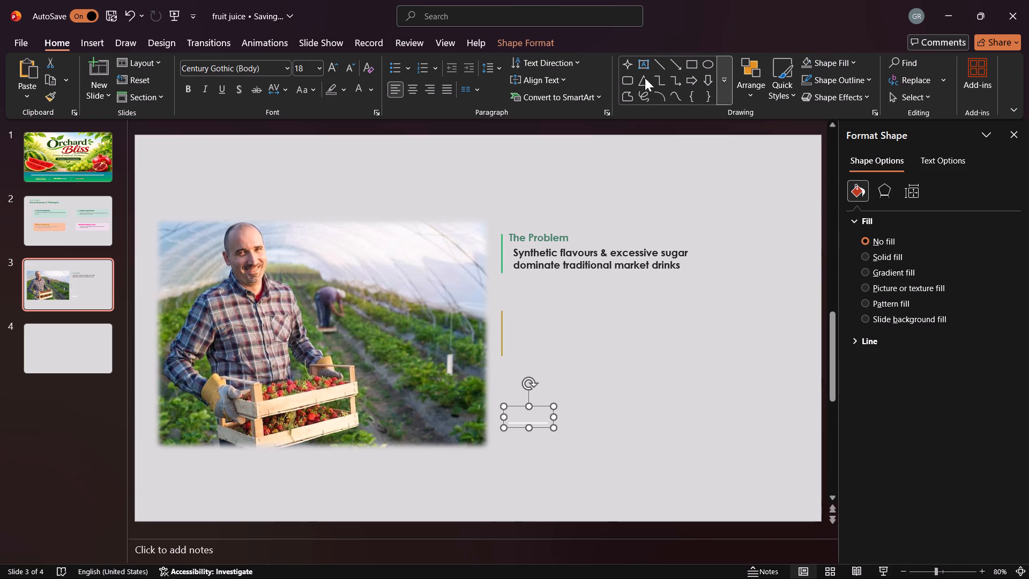
{"action": "right_click", "coordinate": [532, 422]}
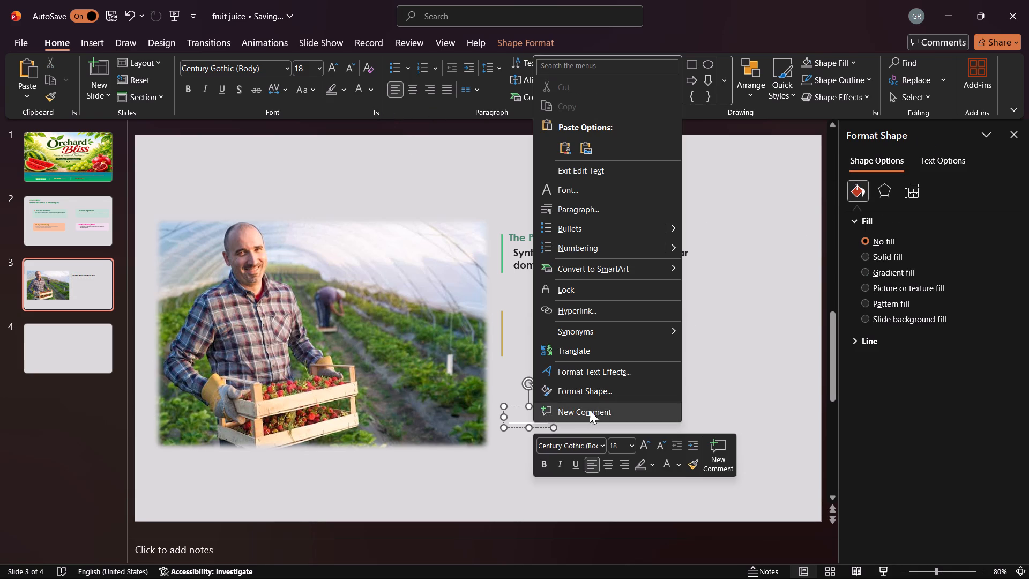
{"action": "left_click", "coordinate": [681, 463]}
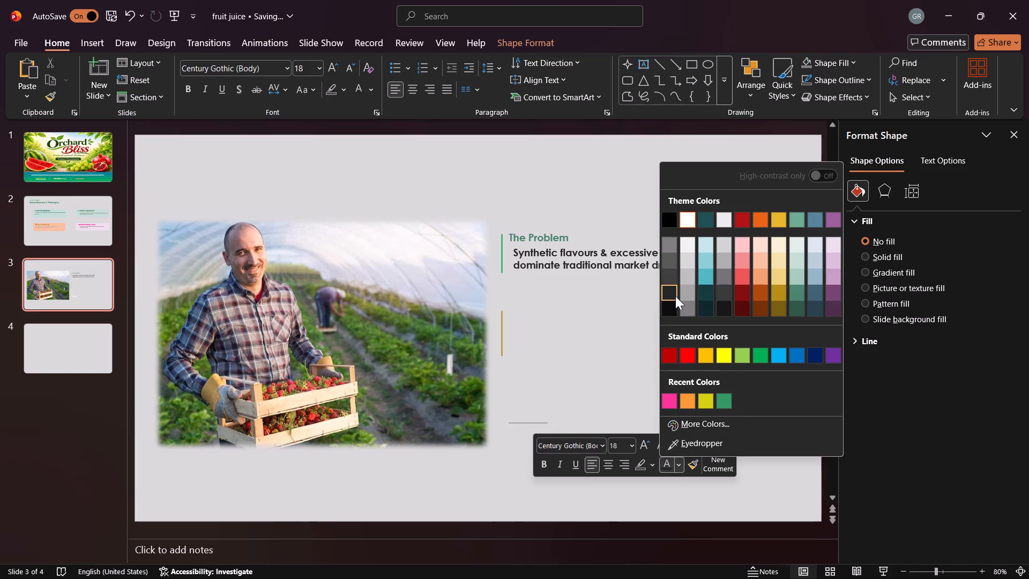
{"action": "left_click", "coordinate": [704, 278]}
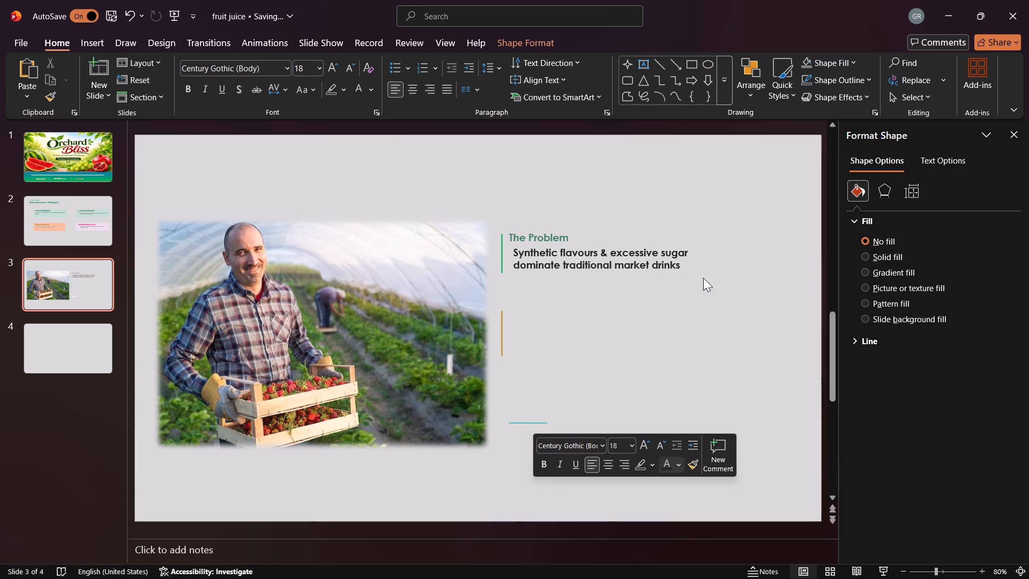
Rotate the teal line to vertical and place it below the gold line, aligned with the two lines above.
{"action": "left_click_drag", "start_coordinate": [525, 382], "coordinate": [554, 412]}
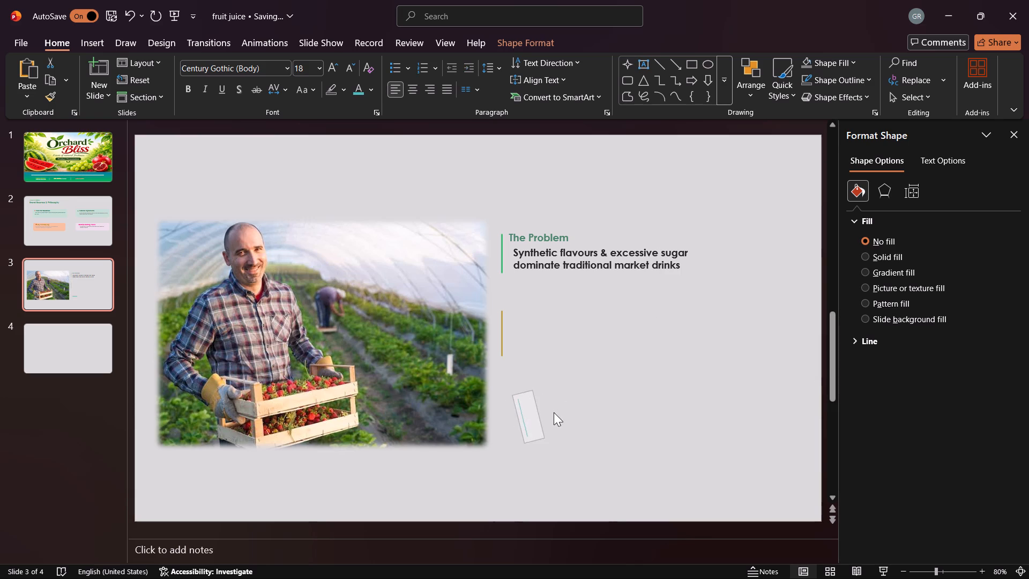
{"action": "left_click_drag", "start_coordinate": [554, 412], "coordinate": [556, 414]}
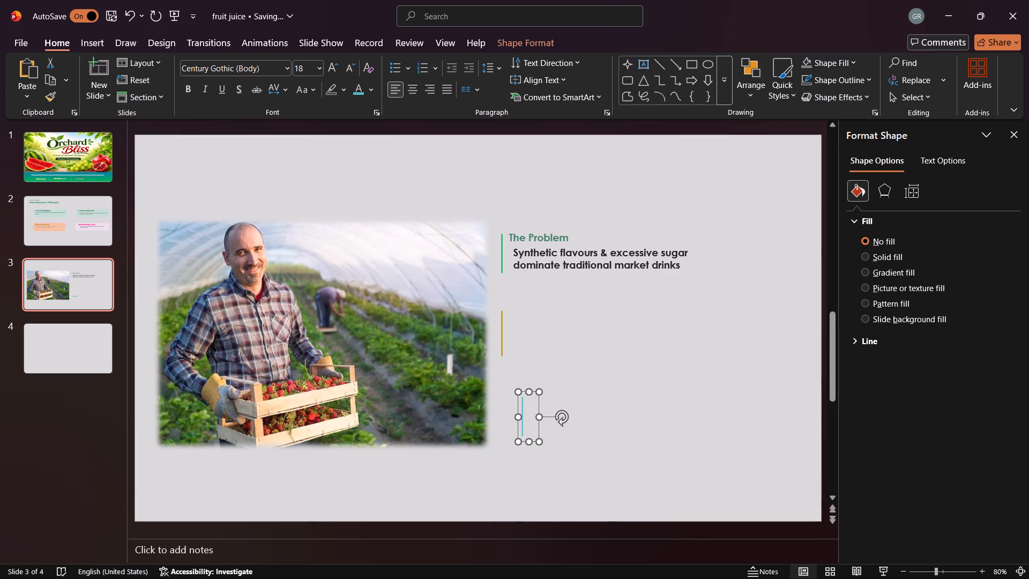
{"action": "left_click_drag", "start_coordinate": [518, 406], "coordinate": [507, 399]}
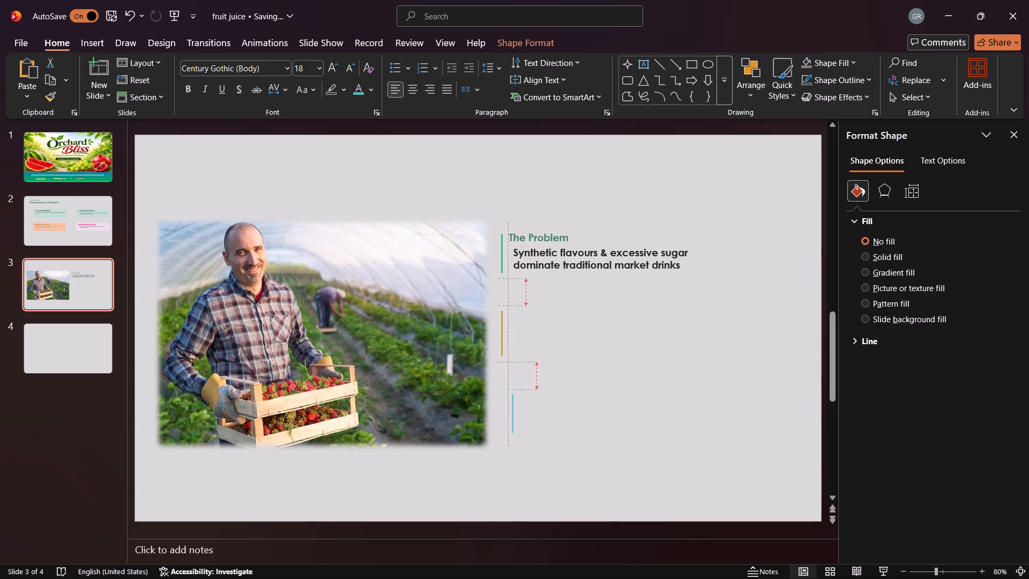
{"action": "left_click_drag", "start_coordinate": [507, 399], "coordinate": [501, 398]}
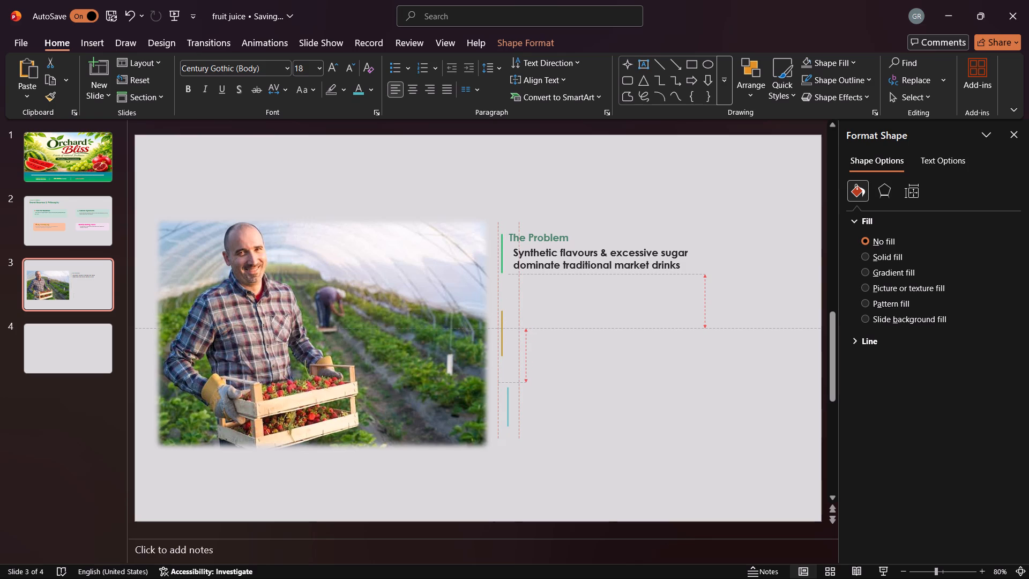
{"action": "left_click_drag", "start_coordinate": [501, 398], "coordinate": [496, 398]}
{"action": "left_click", "coordinate": [668, 379]}
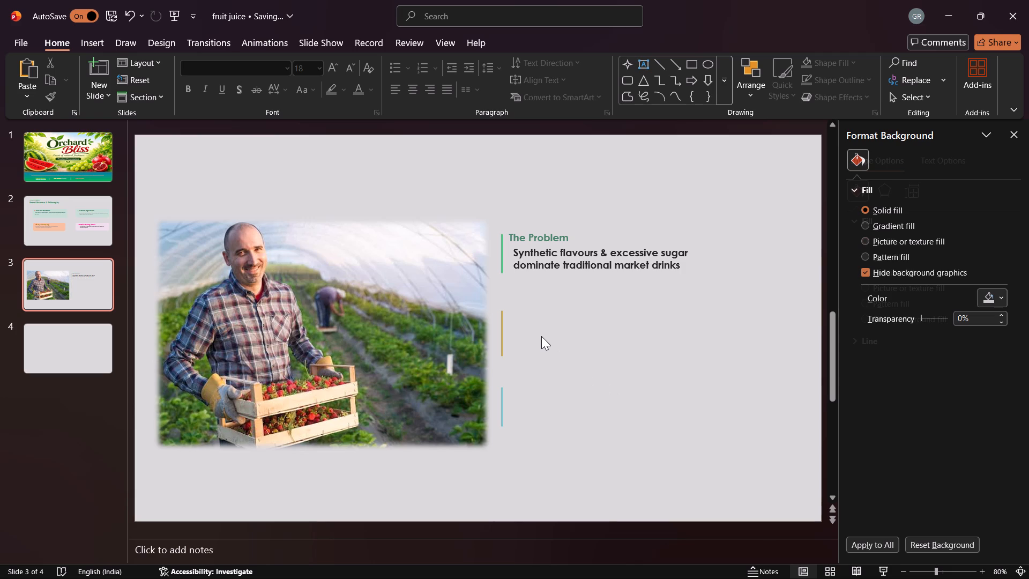
Add a text box reading "Our Belief" in the empty area to the right of the teal line.
{"action": "double_click", "coordinate": [704, 363]}
{"action": "double_click", "coordinate": [677, 398]}
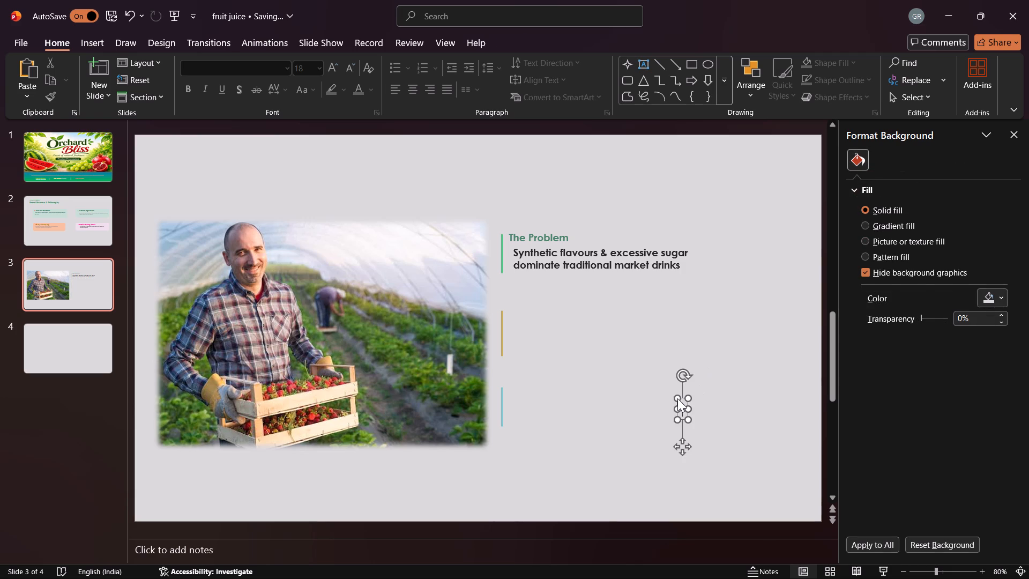
{"action": "type", "text": "our beleifs"}
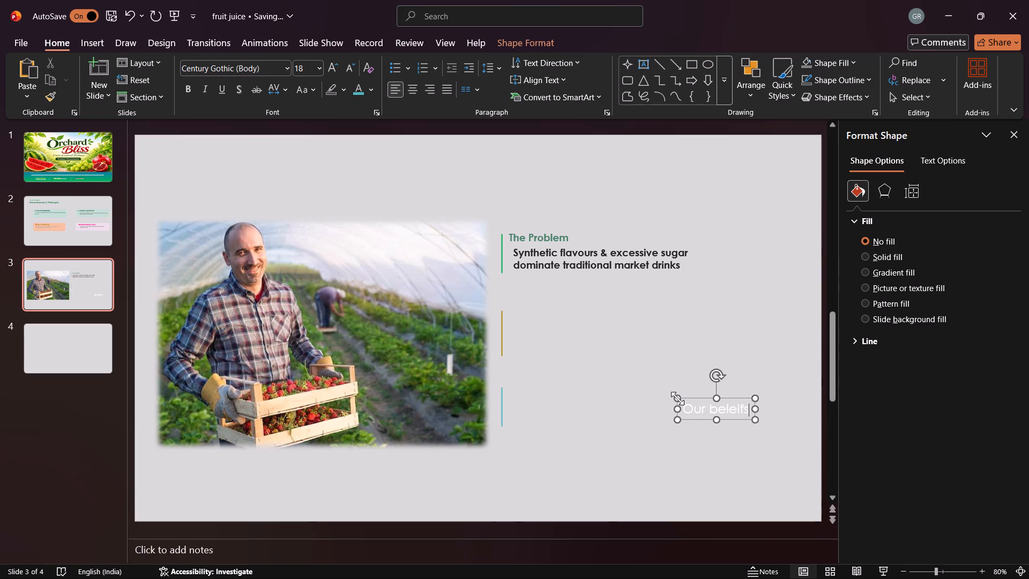
{"action": "key", "text": "BackSpace"}
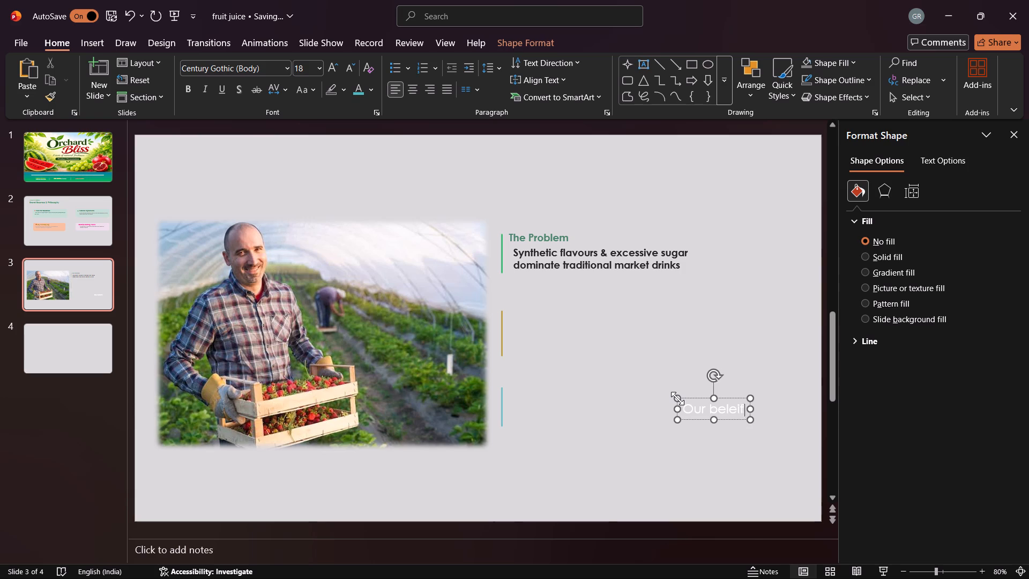
{"action": "key", "text": "BackSpace"}
{"action": "key", "text": "BackSpace"}
{"action": "key", "text": "BackSpace"}
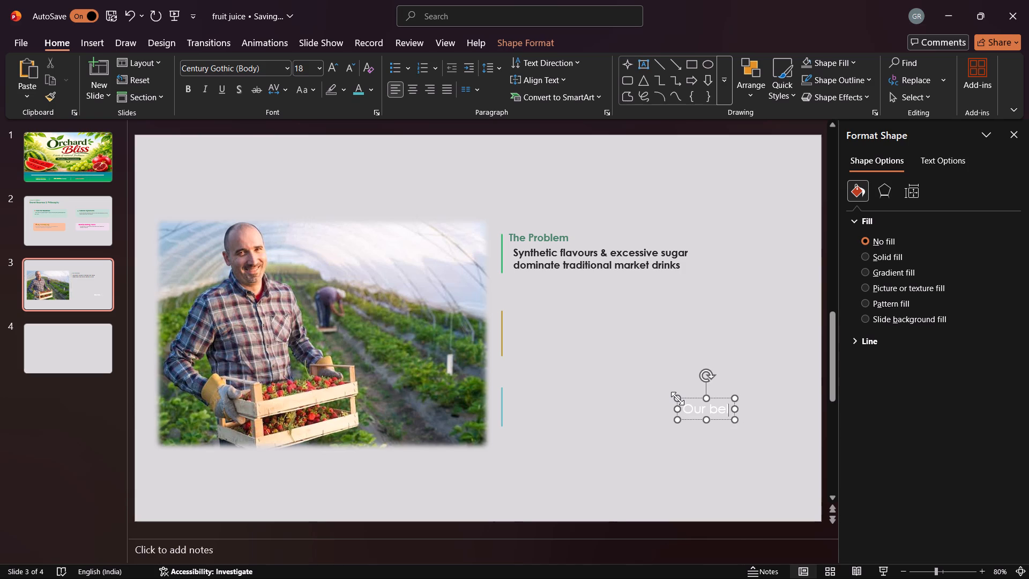
{"action": "type", "text": "ief"}
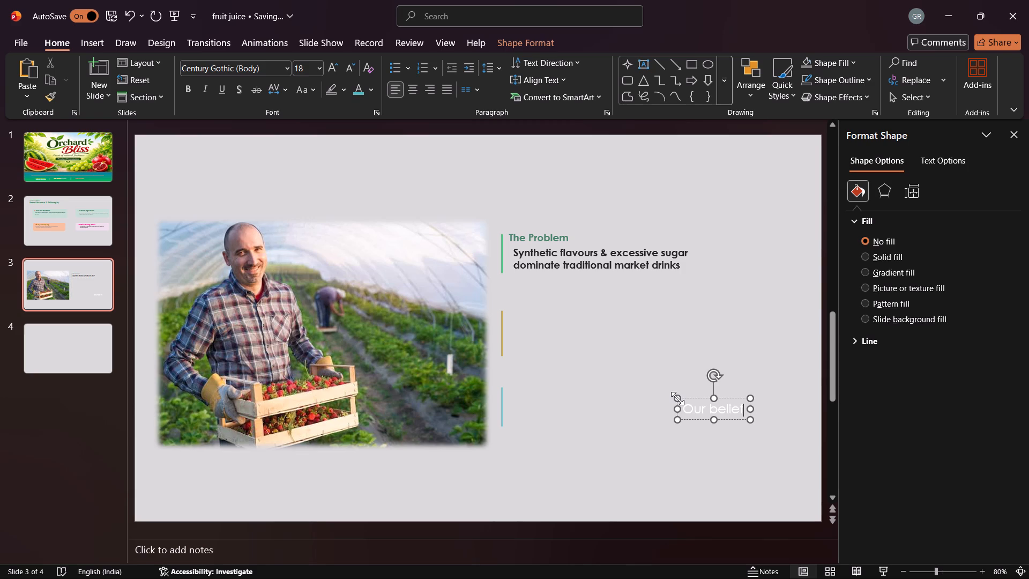
{"action": "left_click", "coordinate": [719, 410]}
{"action": "key", "text": "BackSpace"}
{"action": "key", "text": "shift+b"}
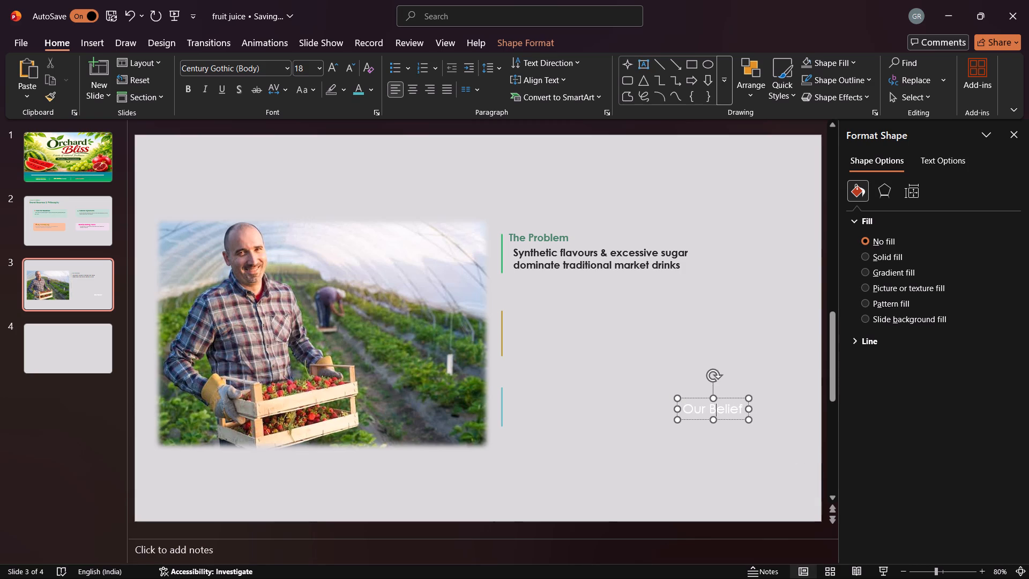
Format the "Our Belief" text in a dark gray theme color, bold, at font size 14.
{"action": "left_click_drag", "start_coordinate": [685, 407], "coordinate": [696, 407]}
{"action": "left_click_drag", "start_coordinate": [696, 407], "coordinate": [744, 411]}
{"action": "left_click", "coordinate": [891, 392]}
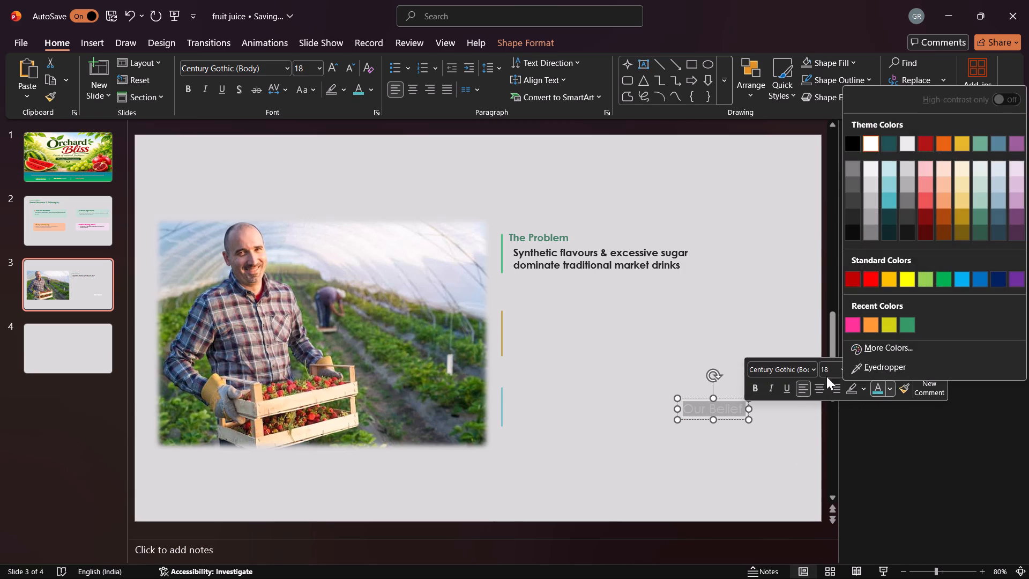
{"action": "left_click", "coordinate": [850, 217]}
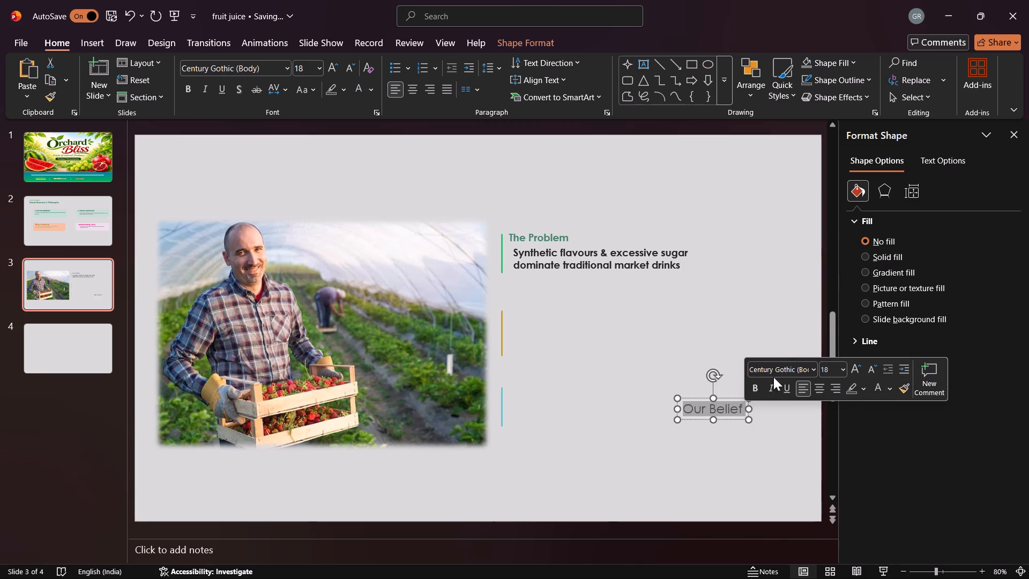
{"action": "left_click", "coordinate": [760, 387]}
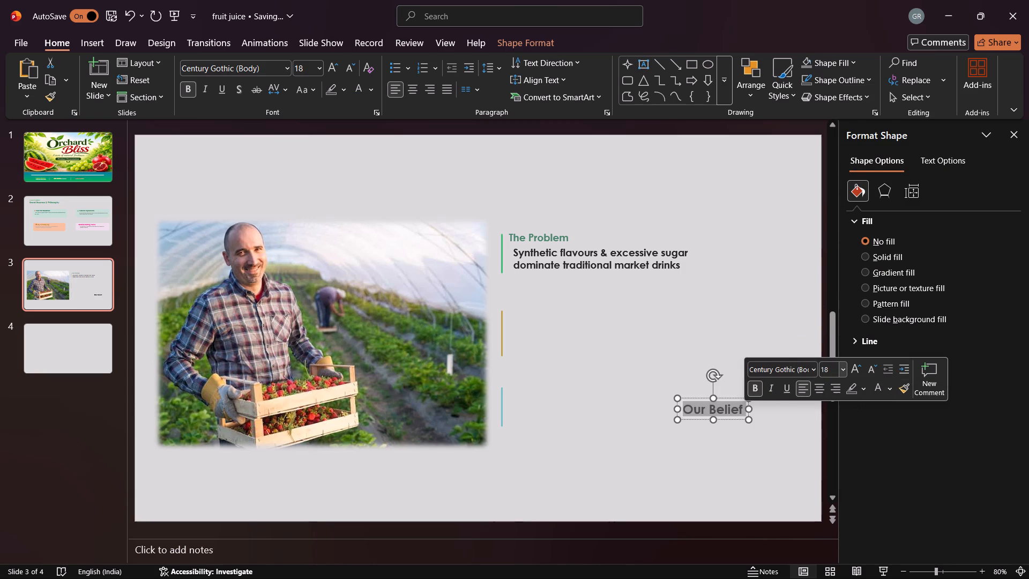
{"action": "left_click", "coordinate": [842, 373]}
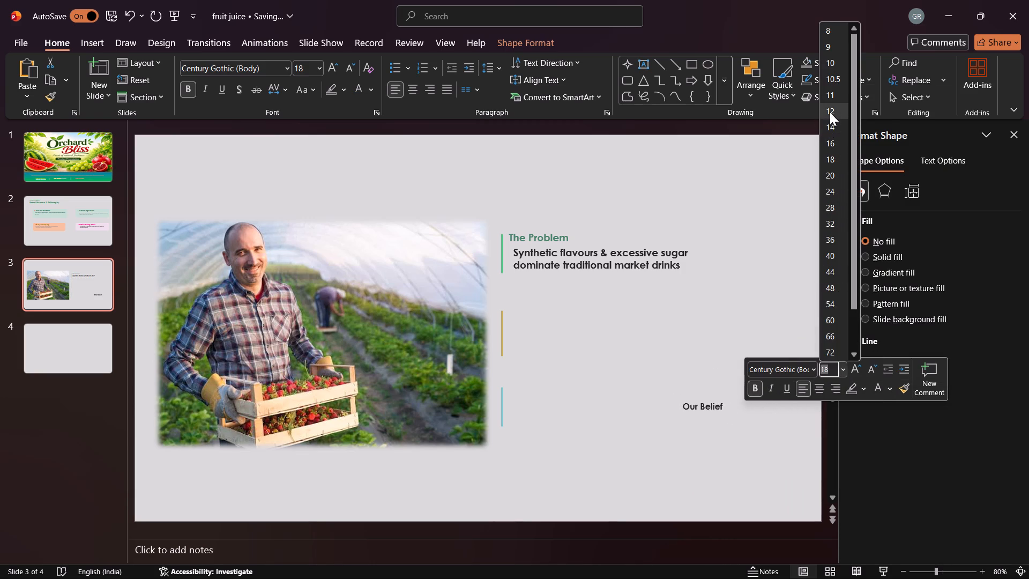
{"action": "left_click", "coordinate": [826, 129]}
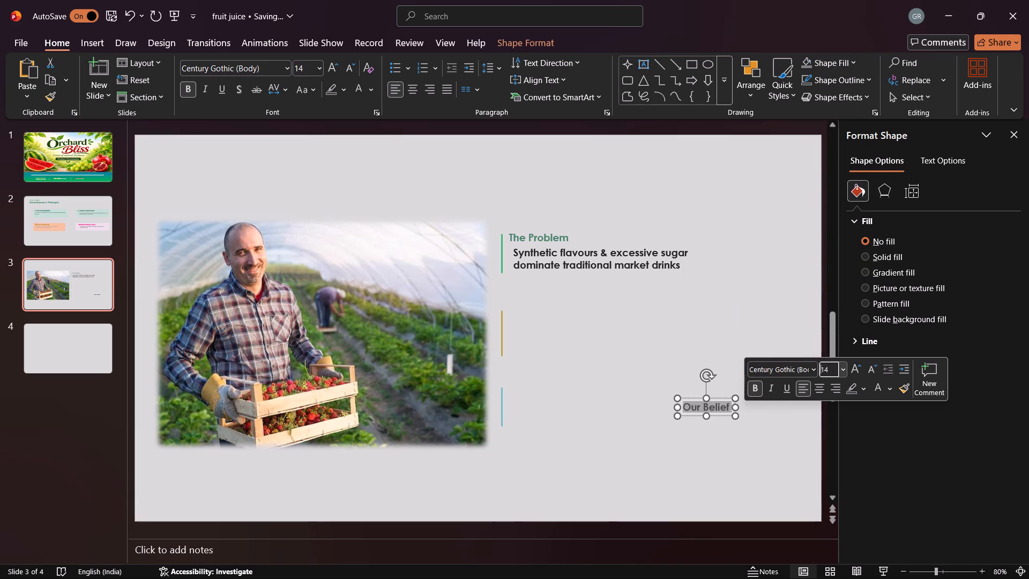
Move the "Our Belief" heading beside the top of the gold vertical line, aligned with "The Problem" heading.
{"action": "left_click_drag", "start_coordinate": [693, 395], "coordinate": [520, 305]}
{"action": "left_click", "coordinate": [725, 354]}
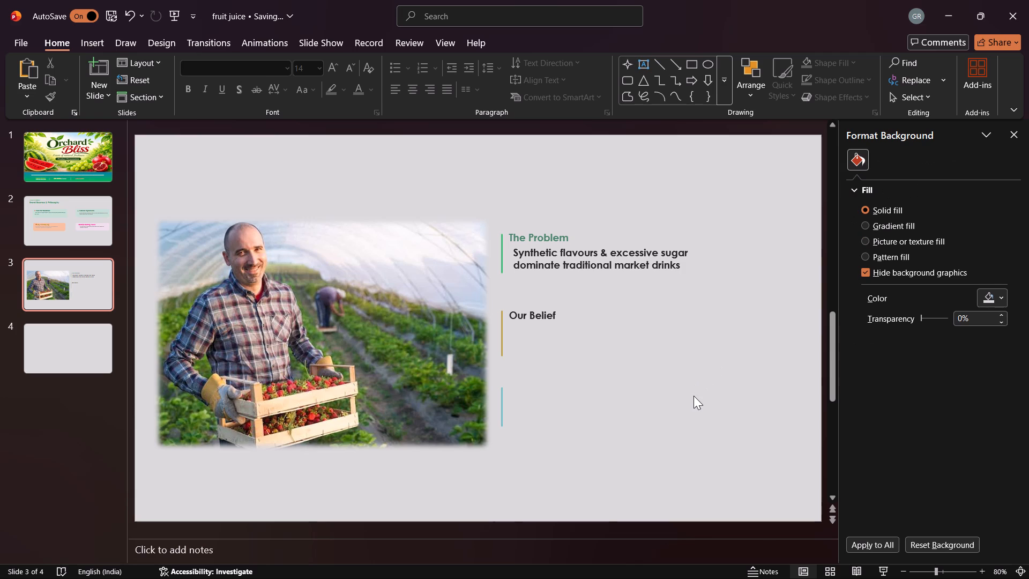
Insert a new text box in the empty area to the right of the teal line.
{"action": "double_click", "coordinate": [699, 387]}
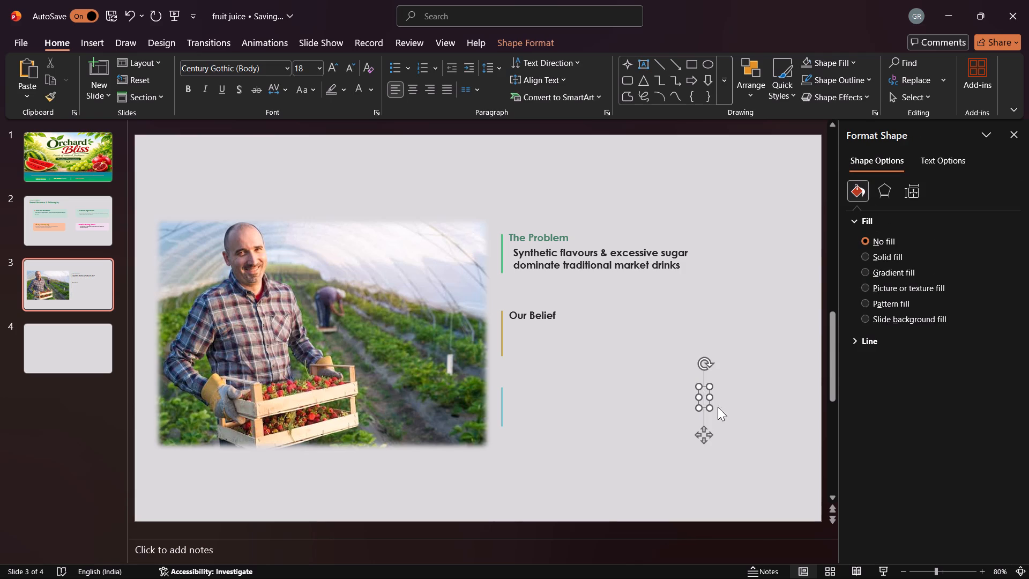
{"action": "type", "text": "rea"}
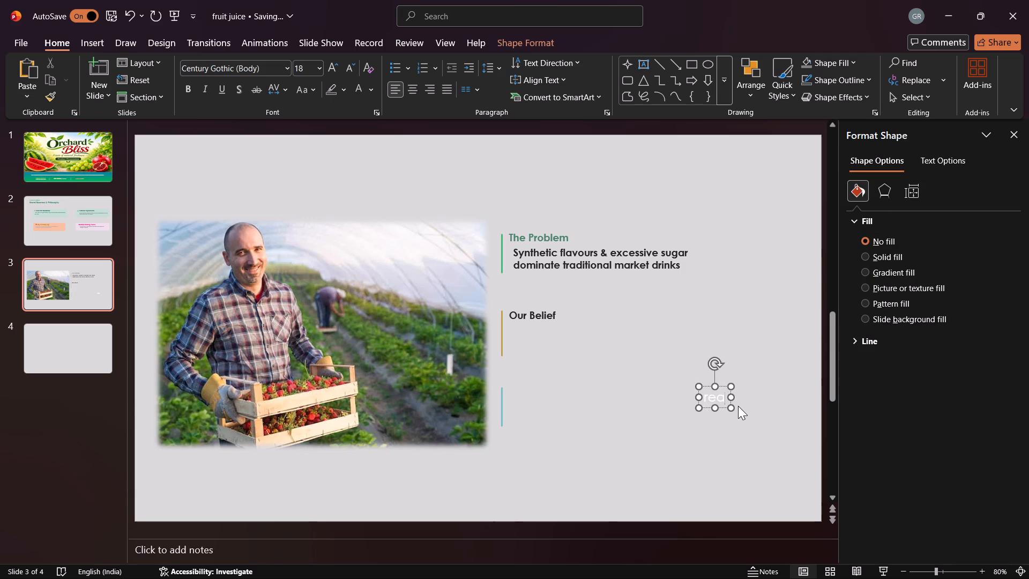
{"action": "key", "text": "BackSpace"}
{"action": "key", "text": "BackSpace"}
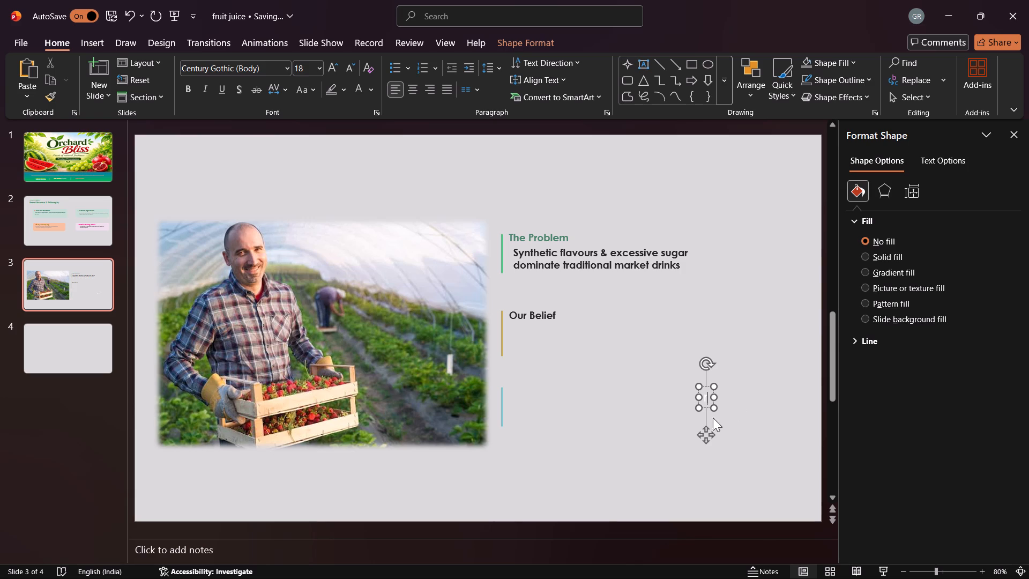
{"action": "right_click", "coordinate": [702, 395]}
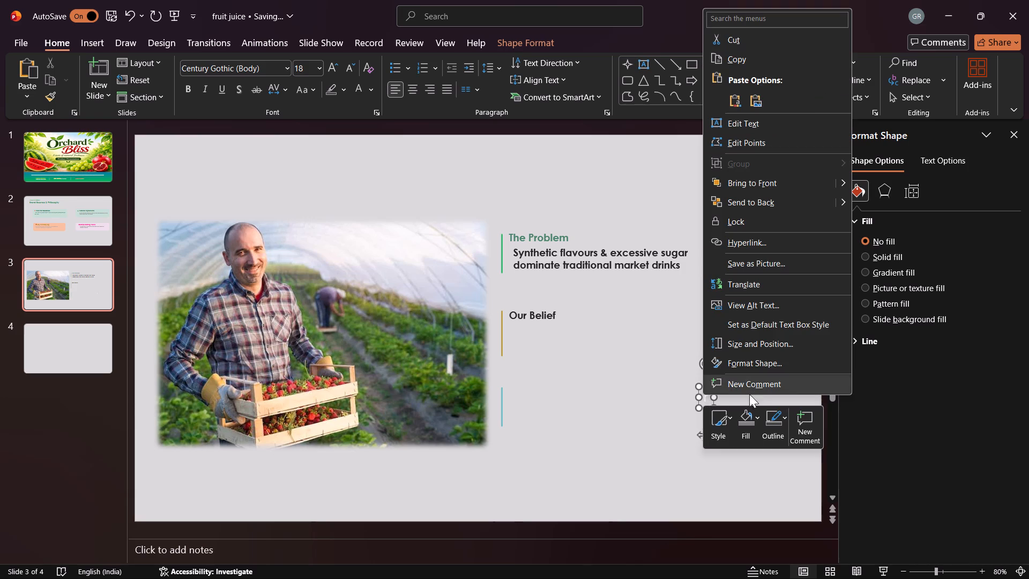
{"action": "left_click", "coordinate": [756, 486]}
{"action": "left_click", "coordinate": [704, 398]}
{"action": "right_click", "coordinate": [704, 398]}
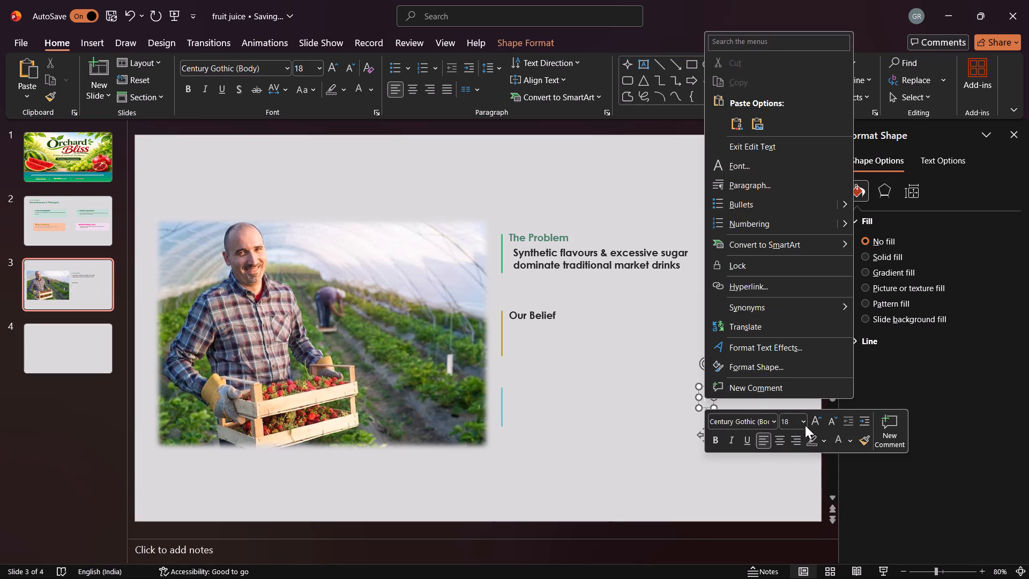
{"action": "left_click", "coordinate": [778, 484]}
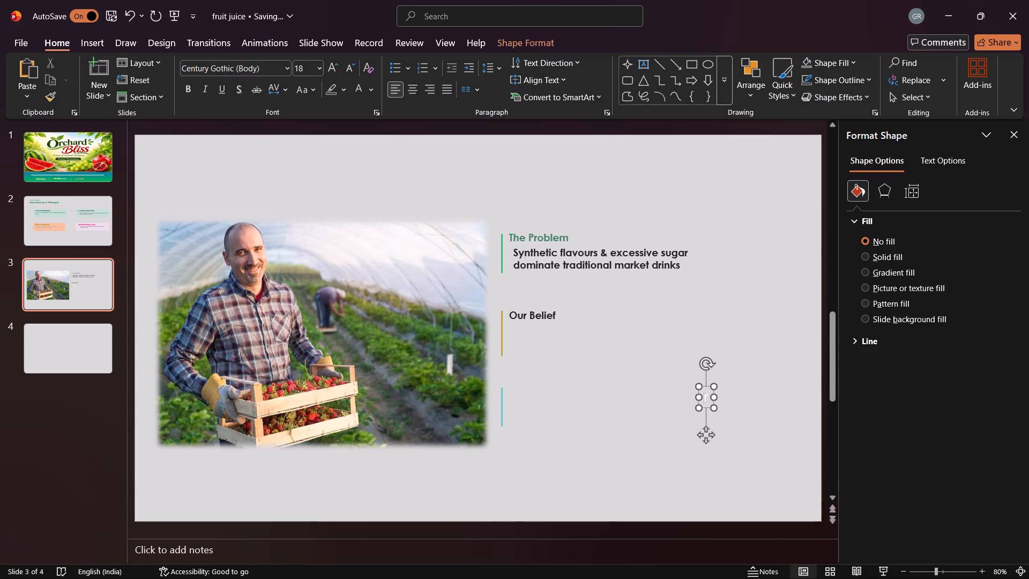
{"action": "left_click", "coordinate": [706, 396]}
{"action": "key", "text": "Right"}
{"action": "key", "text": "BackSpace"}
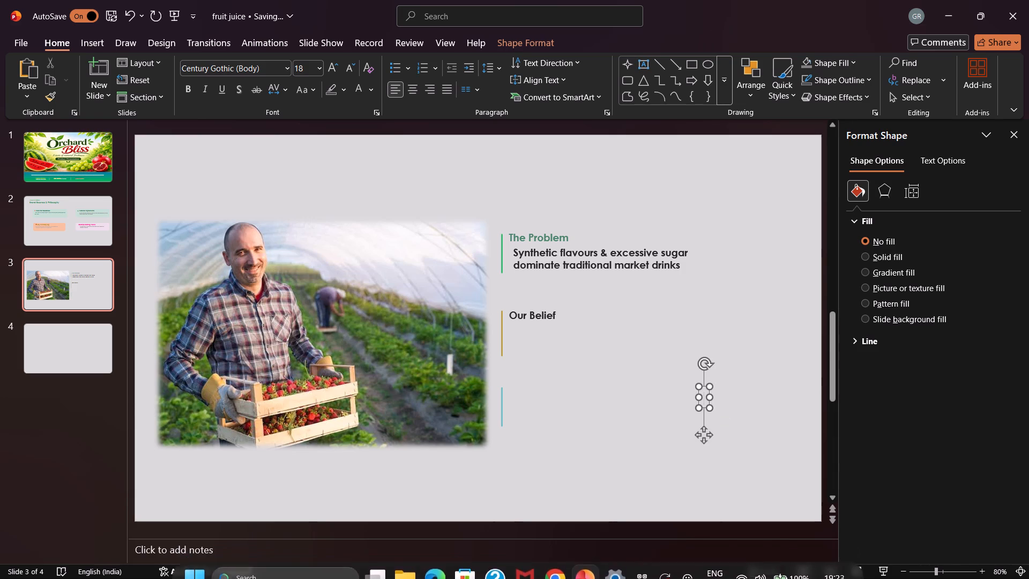
Set the font color of the empty text box to a dark gray theme color.
{"action": "right_click", "coordinate": [703, 397]}
{"action": "left_click", "coordinate": [702, 398]}
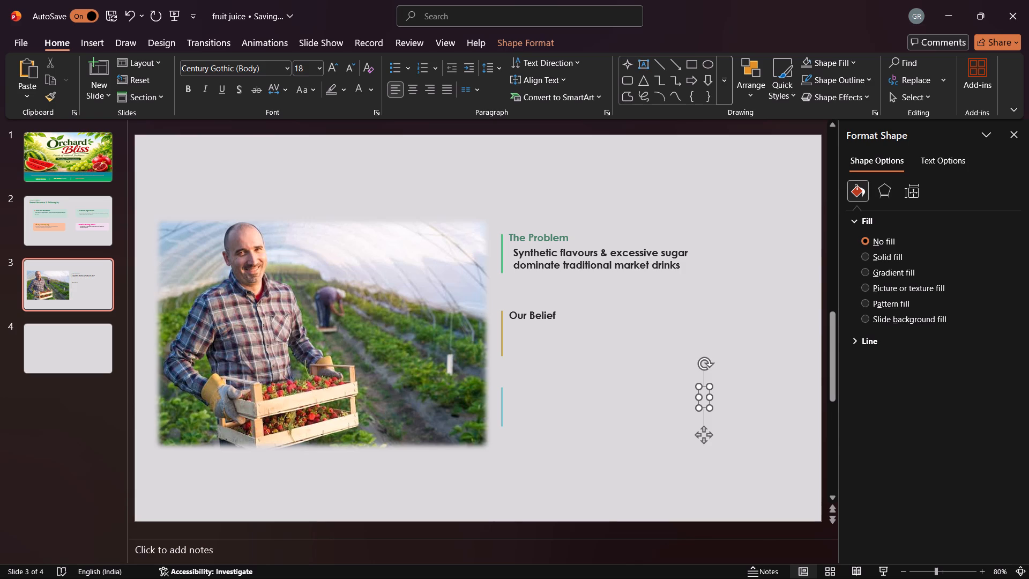
{"action": "right_click", "coordinate": [704, 398]}
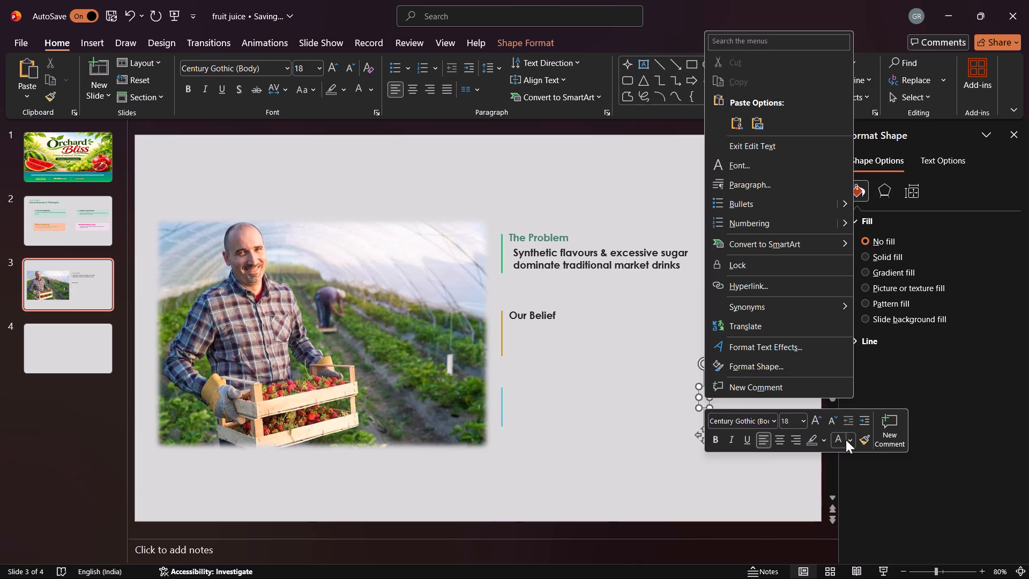
{"action": "left_click", "coordinate": [846, 438]}
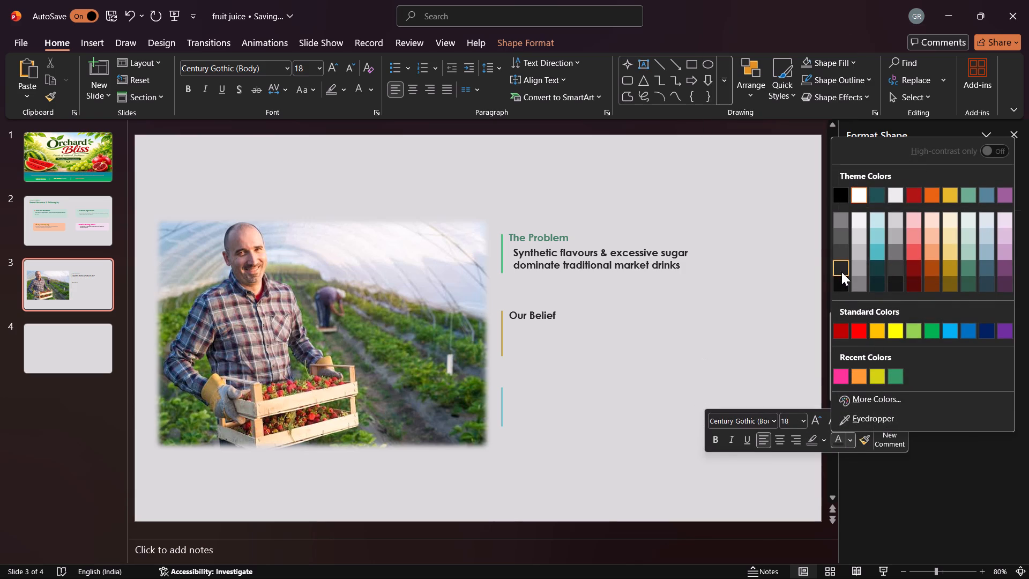
{"action": "left_click", "coordinate": [842, 256]}
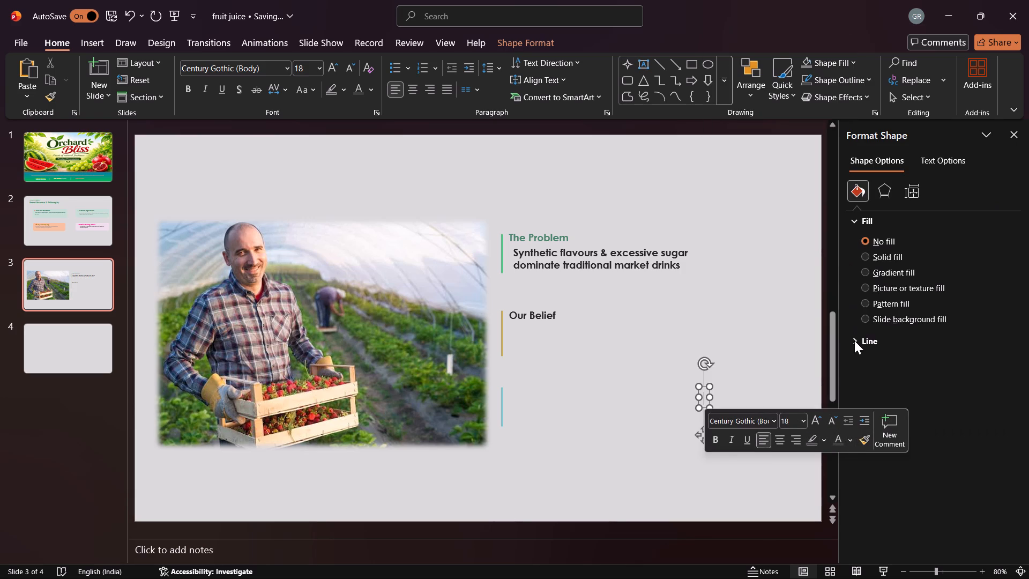
Enter "Real fruits bring genuine ha" as the start of the description in the new text box.
{"action": "type", "text": "rea"}
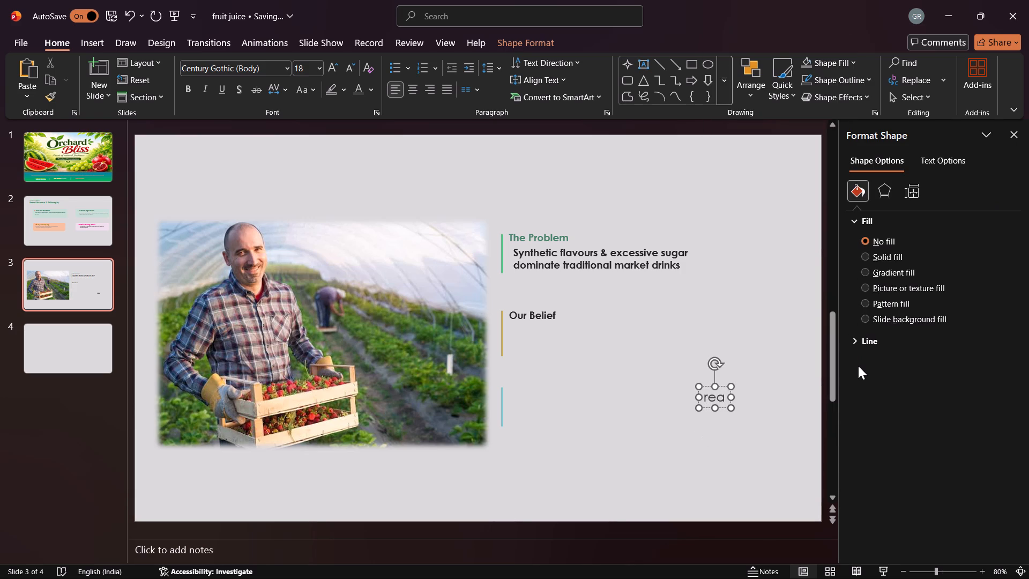
{"action": "key", "text": "BackSpace"}
{"action": "key", "text": "BackSpace"}
{"action": "key", "text": "BackSpace"}
{"action": "type", "text": "real fr"}
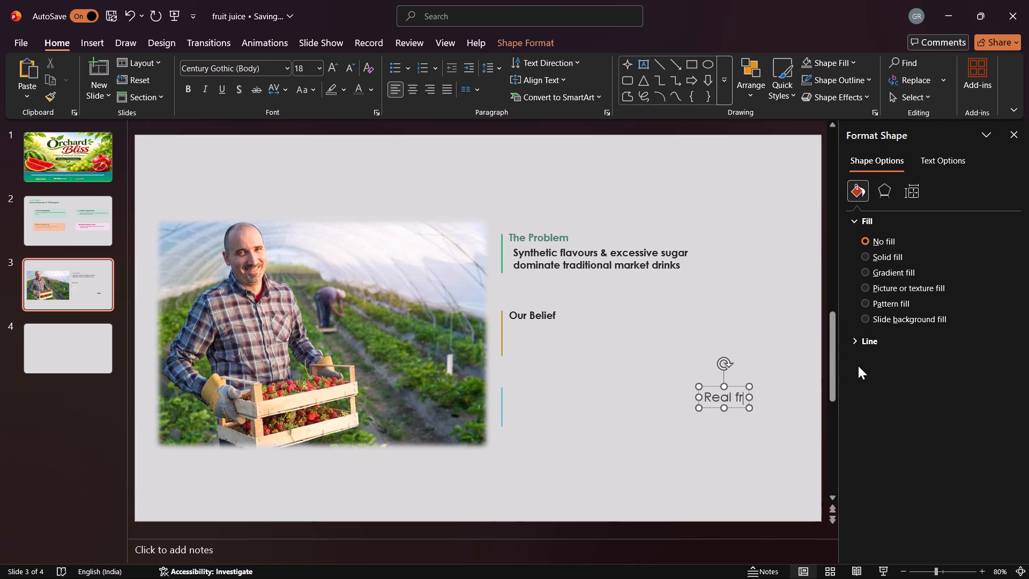
{"action": "type", "text": "uits bring gen"}
{"action": "type", "text": "uine ha"}
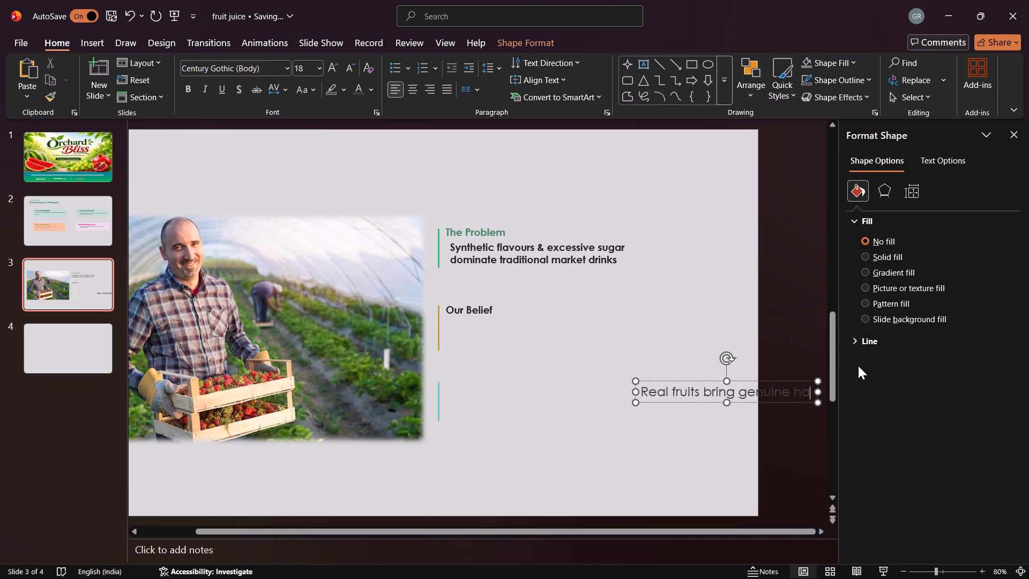
Move the partly written description directly under the "Our Belief" heading, beside the gold line.
{"action": "left_click_drag", "start_coordinate": [696, 380], "coordinate": [636, 373]}
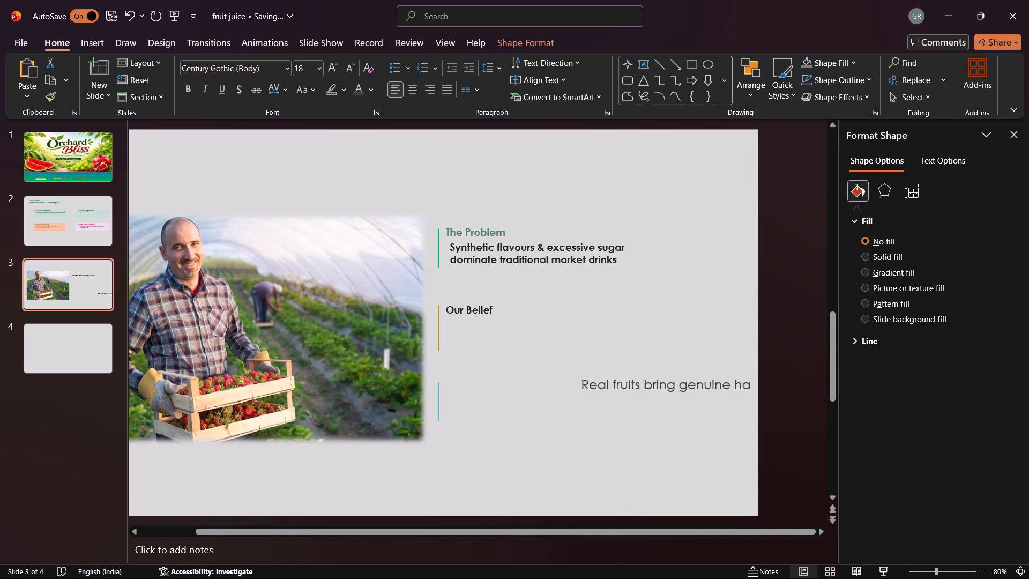
{"action": "left_click_drag", "start_coordinate": [636, 373], "coordinate": [503, 313]}
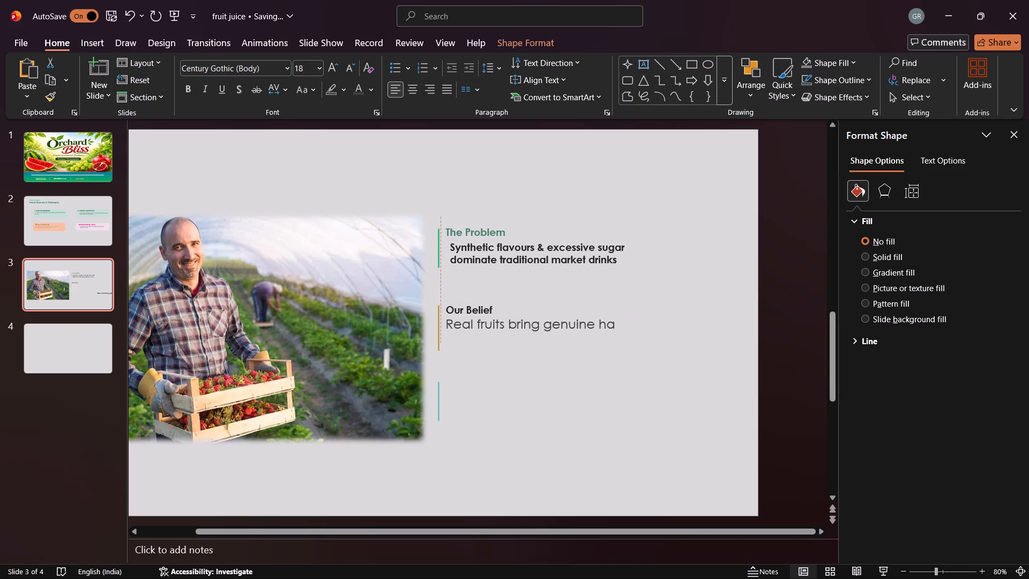
{"action": "left_click_drag", "start_coordinate": [503, 313], "coordinate": [508, 313]}
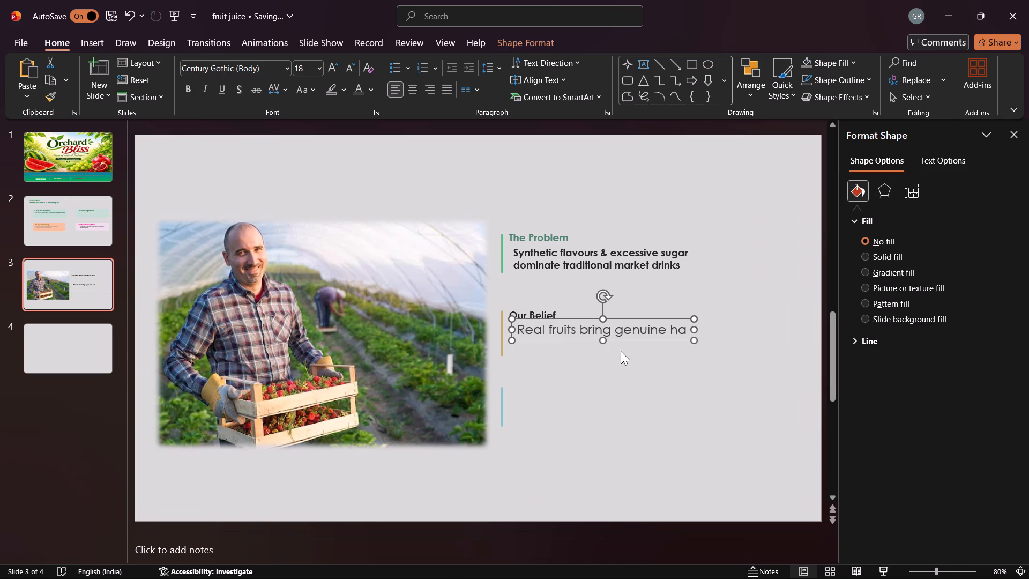
Complete the description as "Real fruits bring genuine happiness when" with a second line reading "Kept farm-freash and pure".
{"action": "left_click", "coordinate": [685, 328]}
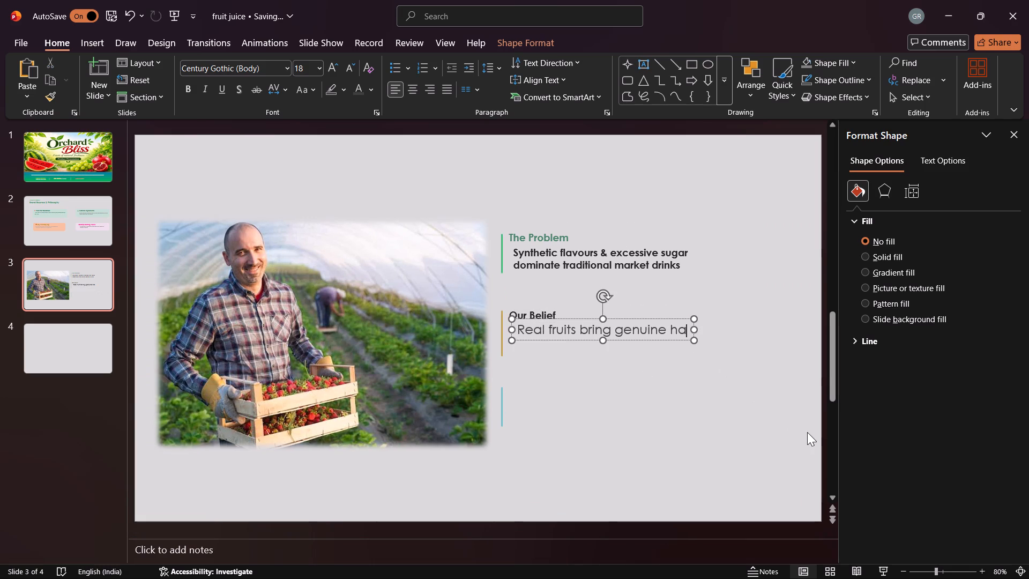
{"action": "type", "text": "ppiness when"}
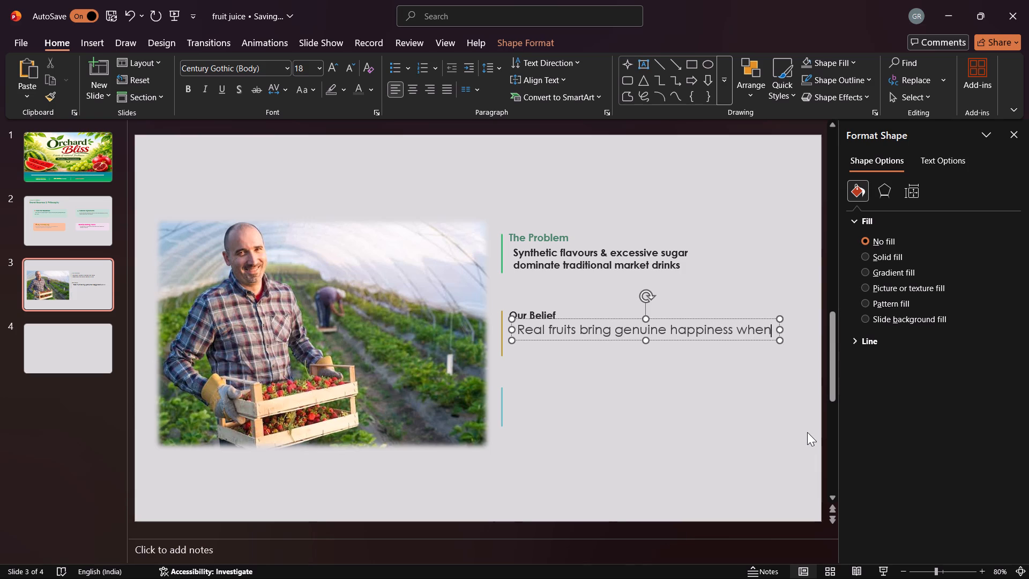
{"action": "key", "text": "Return"}
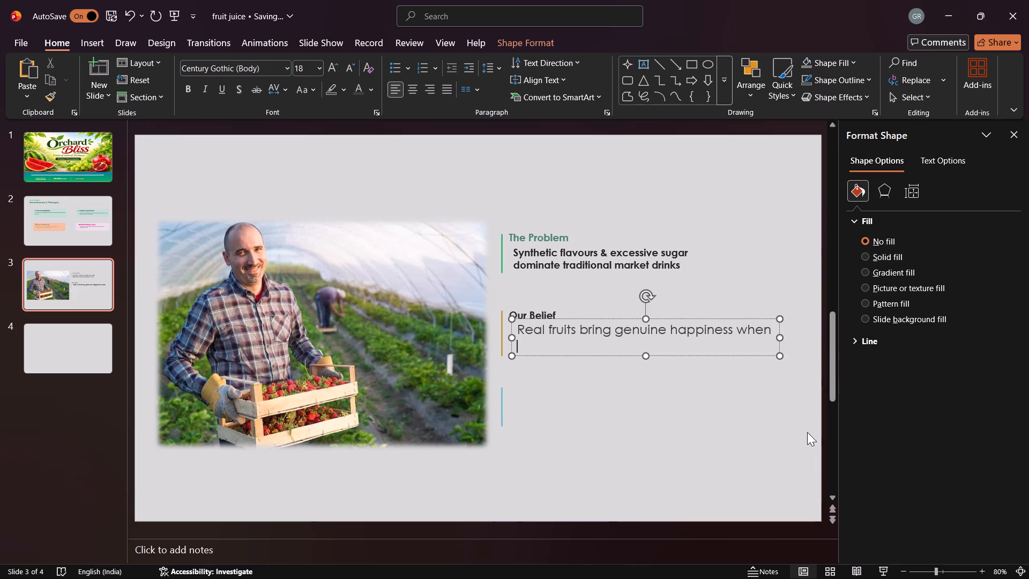
{"action": "type", "text": "kept farm"}
{"action": "key", "text": "minus"}
{"action": "type", "text": "freash anmd"}
{"action": "key", "text": "BackSpace"}
{"action": "key", "text": "BackSpace"}
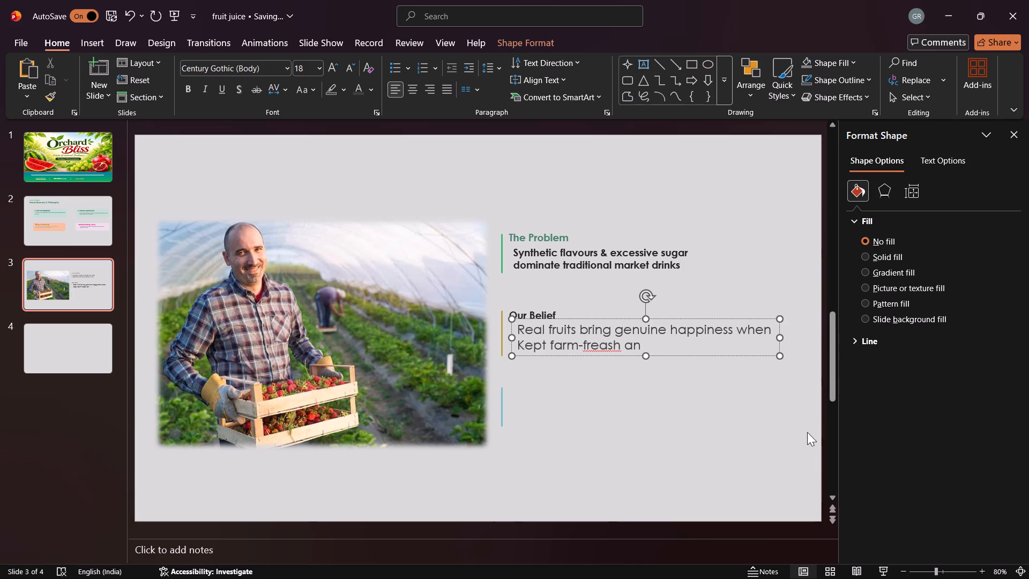
{"action": "type", "text": "d"}
{"action": "key", "text": "space"}
{"action": "type", "text": "pure"}
Set both lines of the "Our Belief" description to 16 pt bold.
{"action": "left_click_drag", "start_coordinate": [516, 329], "coordinate": [523, 331]}
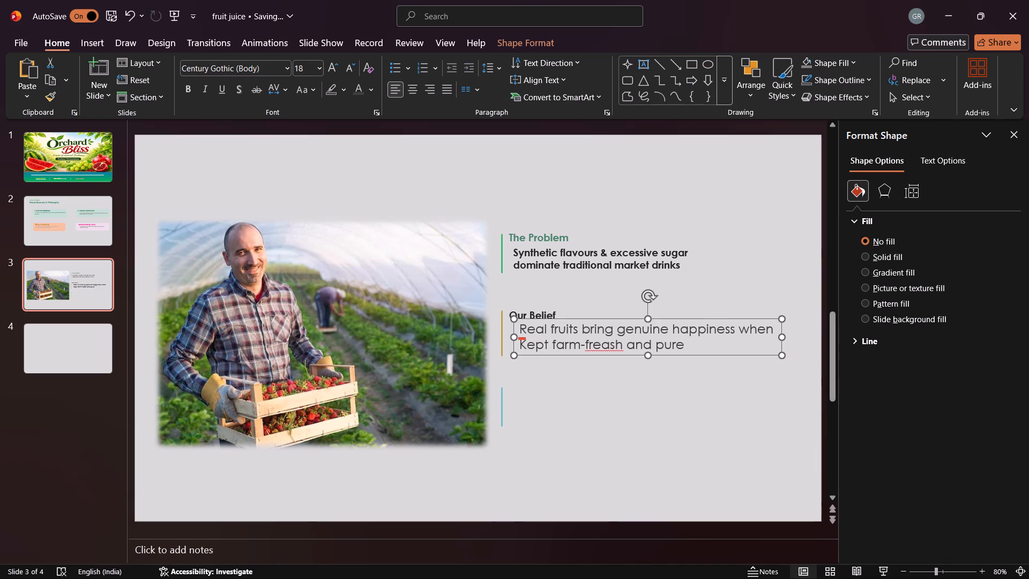
{"action": "left_click_drag", "start_coordinate": [520, 328], "coordinate": [683, 349]}
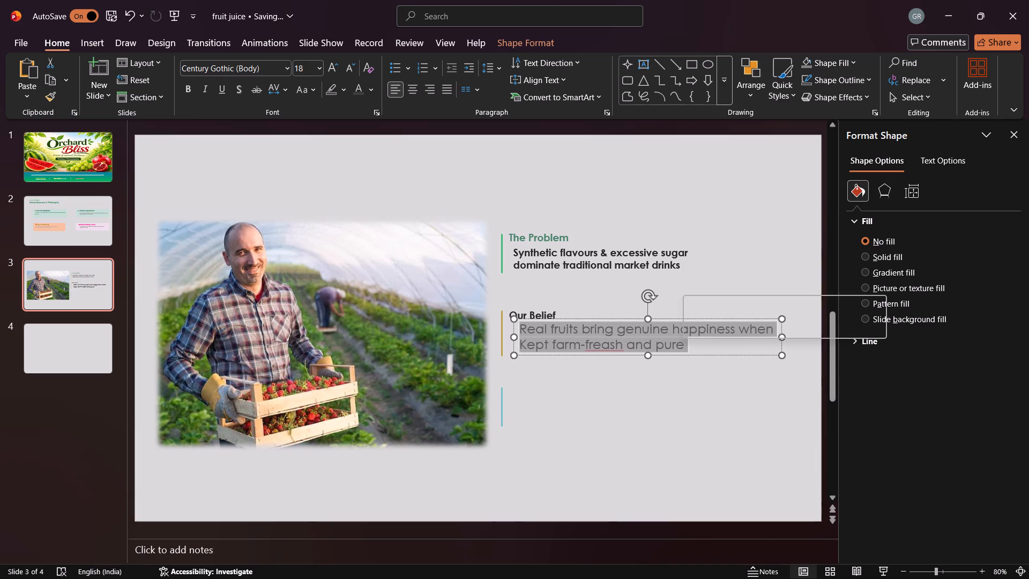
{"action": "left_click", "coordinate": [781, 308]}
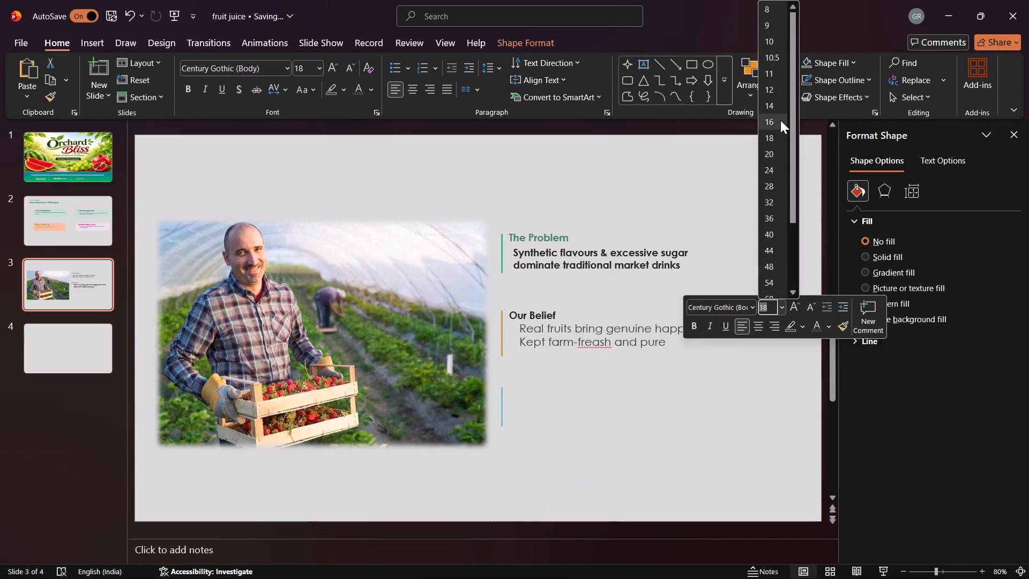
{"action": "left_click", "coordinate": [780, 120]}
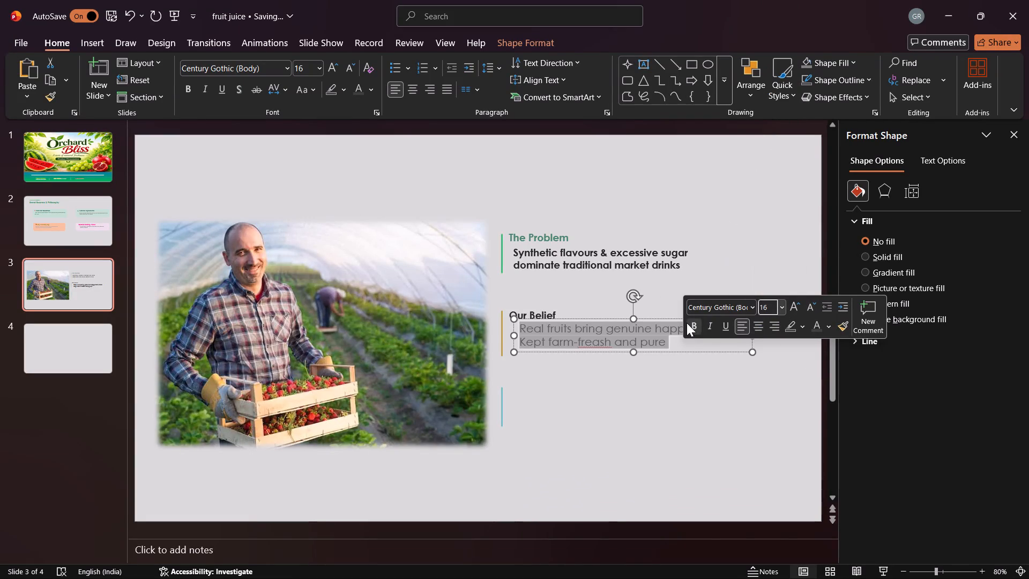
{"action": "left_click", "coordinate": [691, 325]}
Align the "Our Belief" description directly under its heading, matching the indent of the description under "The Problem".
{"action": "left_click_drag", "start_coordinate": [615, 318], "coordinate": [612, 318]}
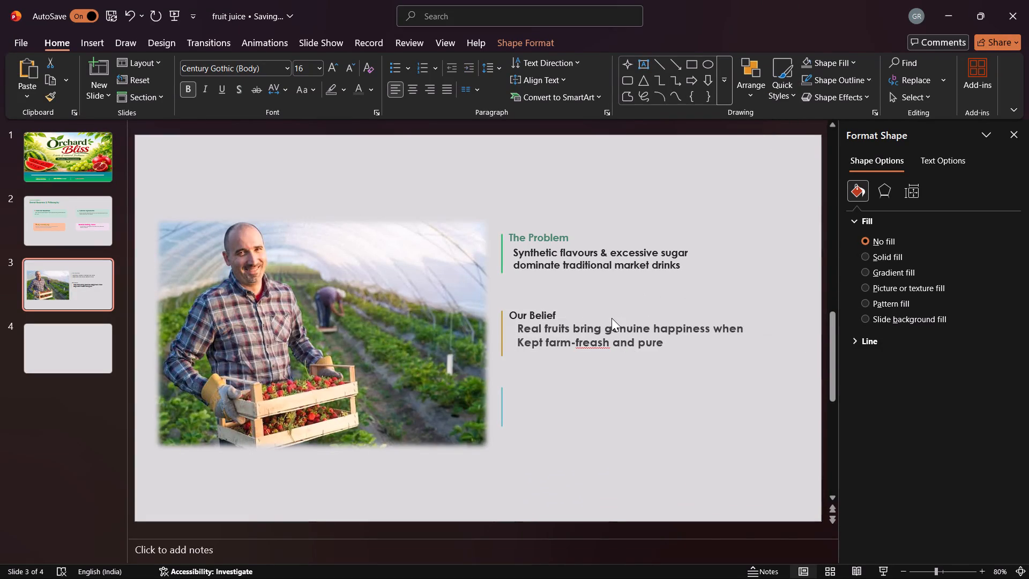
{"action": "left_click_drag", "start_coordinate": [612, 318], "coordinate": [610, 320]}
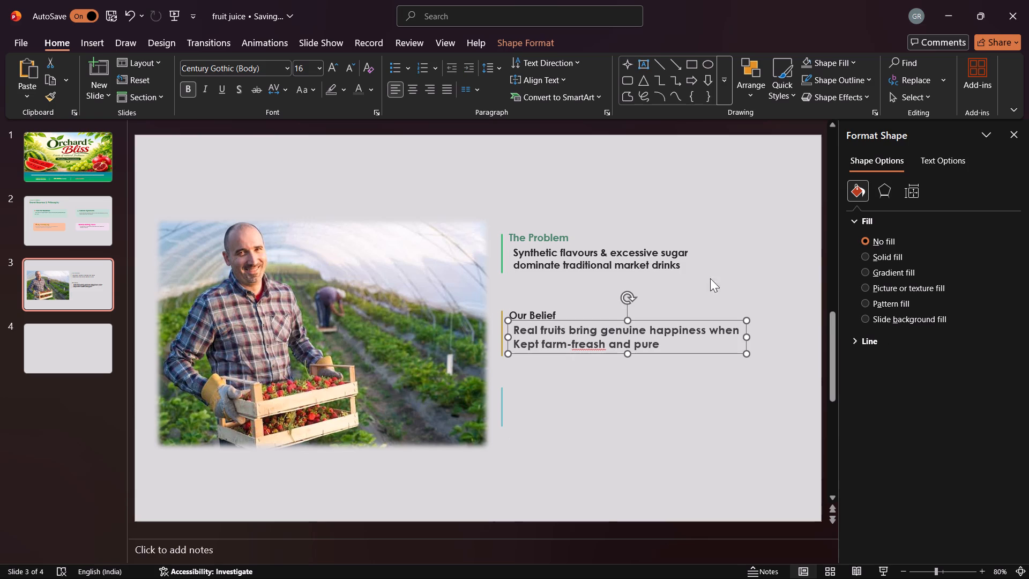
{"action": "left_click", "coordinate": [724, 266]}
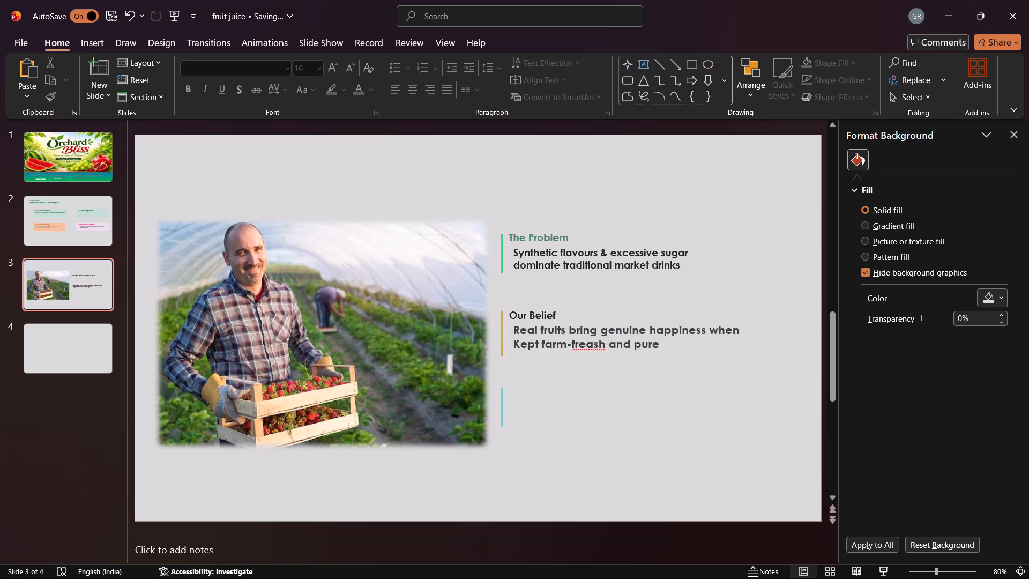
Correct the misspelled "freash" to "fresh" in the "Our Belief" description.
{"action": "left_click", "coordinate": [594, 346]}
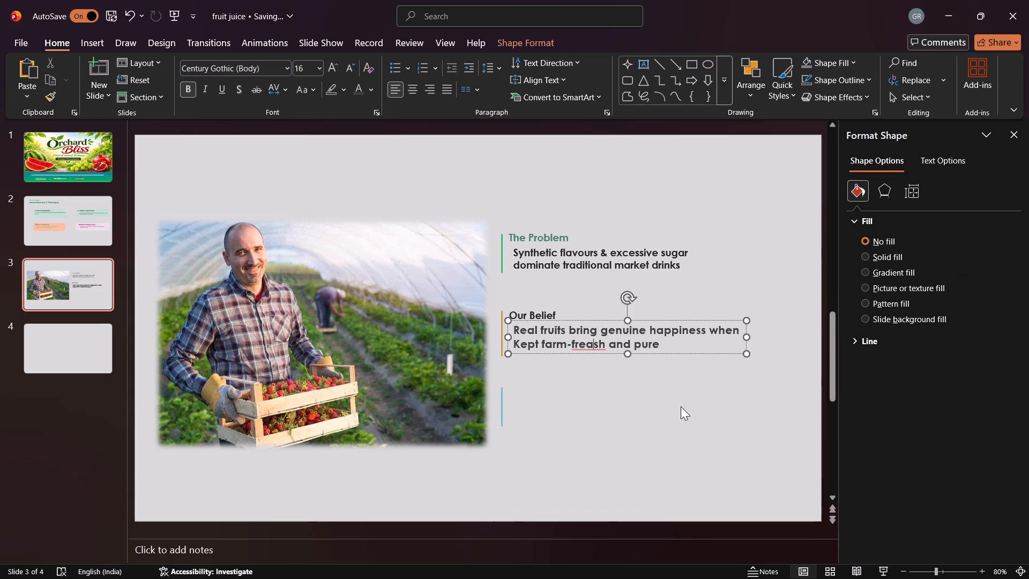
{"action": "key", "text": "BackSpace"}
{"action": "left_click", "coordinate": [665, 406]}
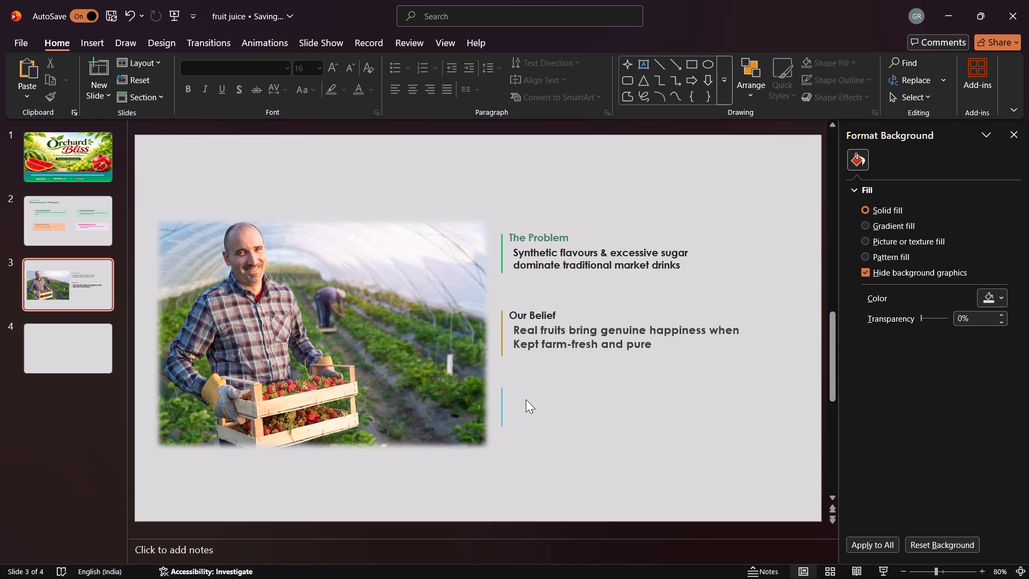
Add a new text box beside the teal line below the "Our Belief" section.
{"action": "double_click", "coordinate": [530, 402]}
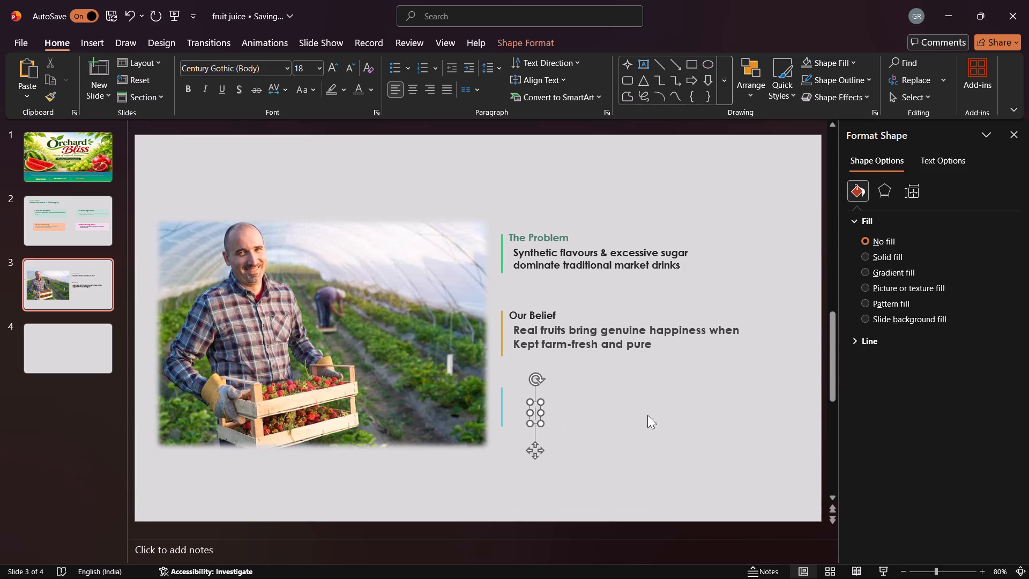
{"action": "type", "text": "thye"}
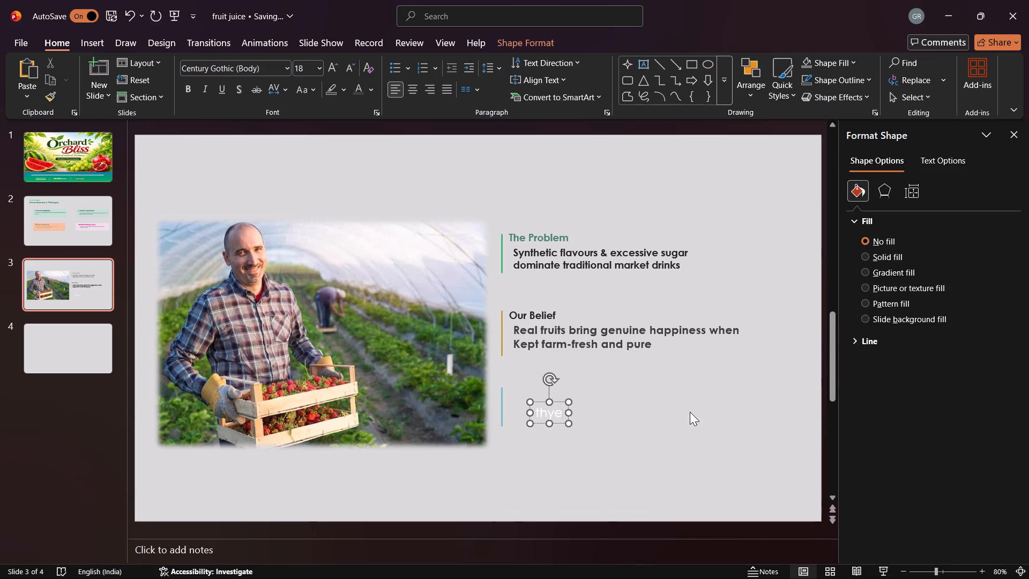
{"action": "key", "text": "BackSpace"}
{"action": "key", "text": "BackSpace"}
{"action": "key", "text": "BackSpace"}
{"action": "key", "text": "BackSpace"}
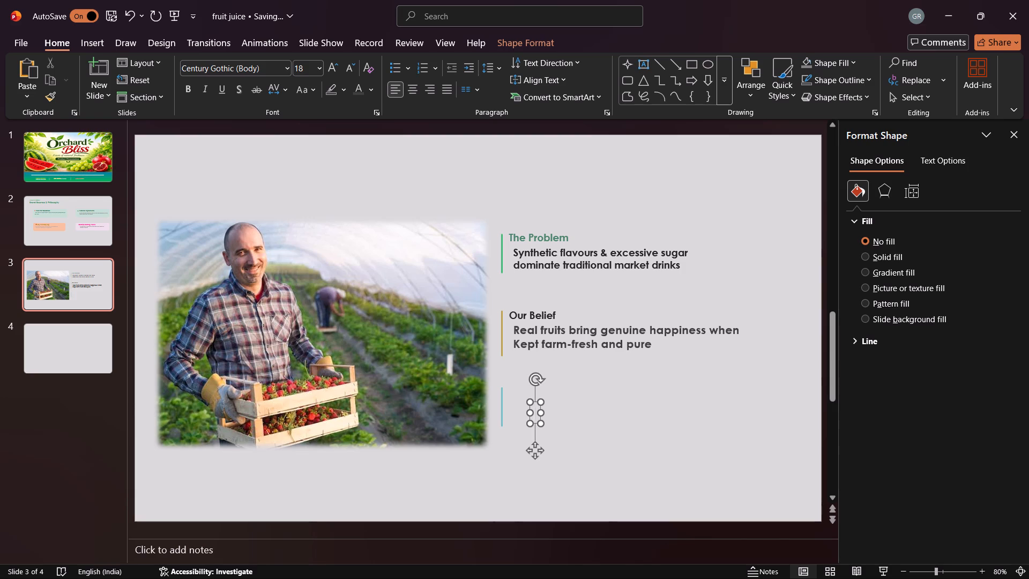
Set the font color of the empty text box beside the teal line to a dark gray theme color.
{"action": "right_click", "coordinate": [535, 412]}
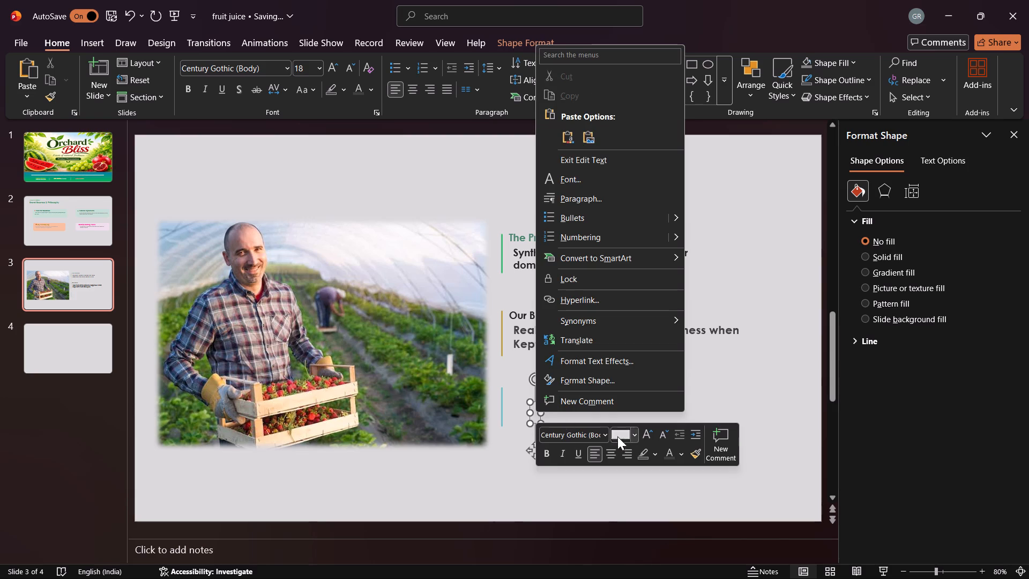
{"action": "left_click", "coordinate": [678, 452]}
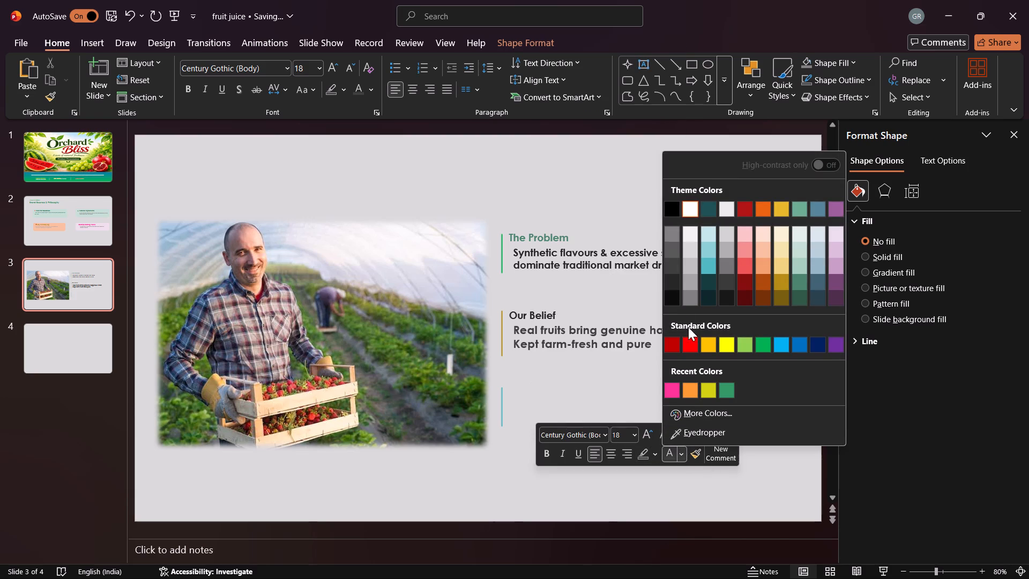
{"action": "left_click", "coordinate": [675, 254]}
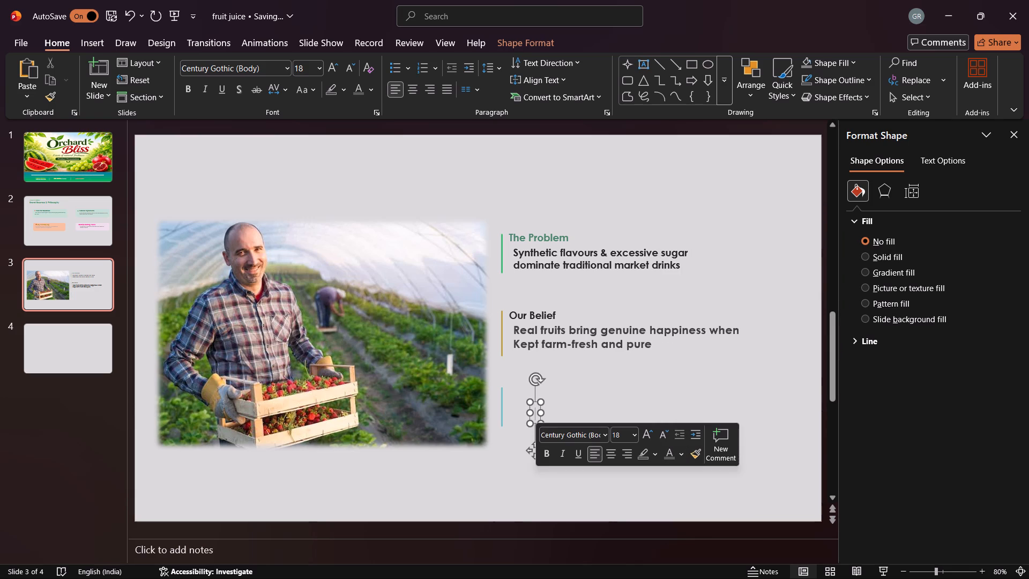
Enter "THE OPPORTUNITY" as the third heading in the new text box.
{"action": "key", "text": "shift+t"}
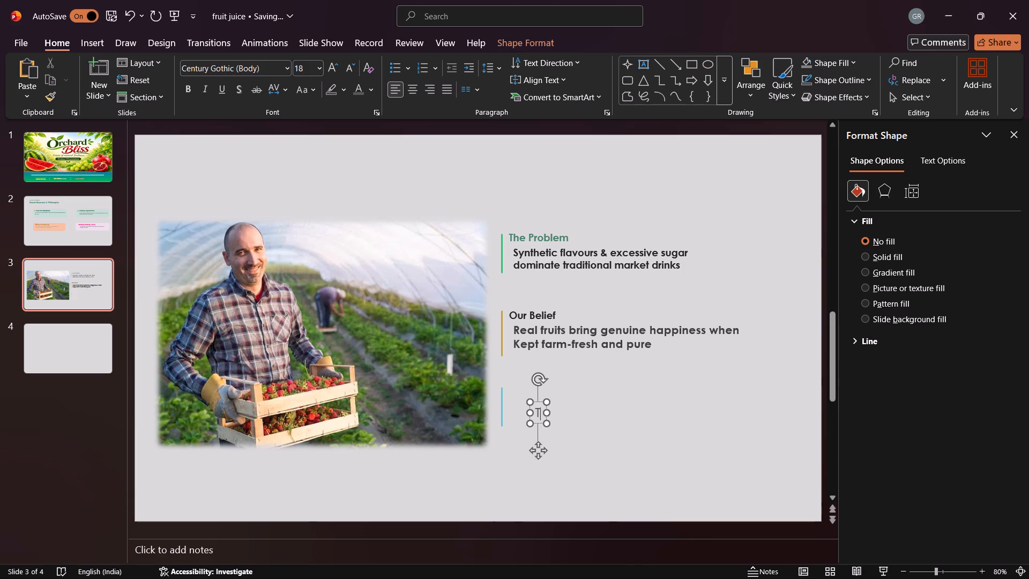
{"action": "type", "text": "HE"}
{"action": "key", "text": "space"}
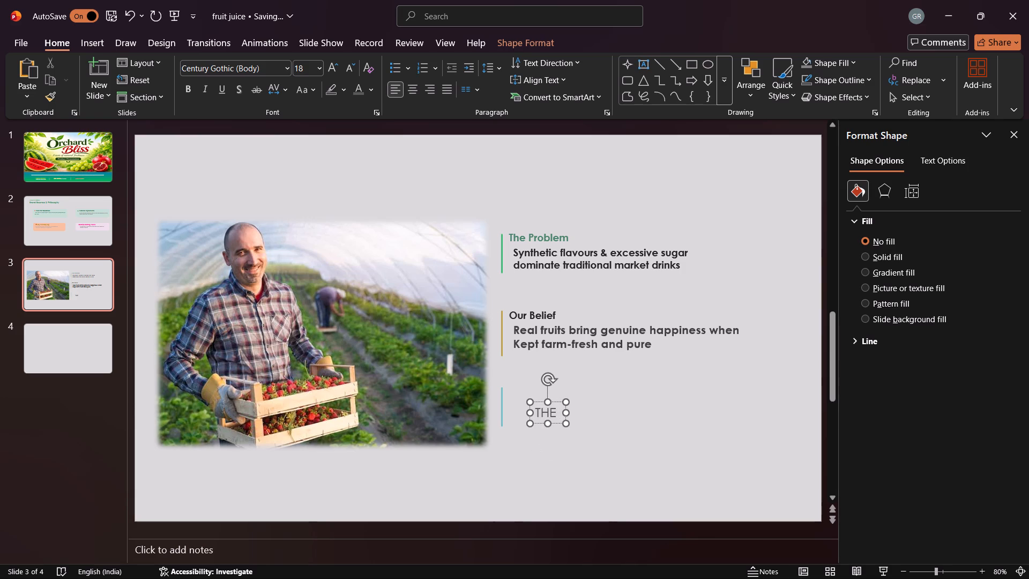
{"action": "type", "text": "OPP"}
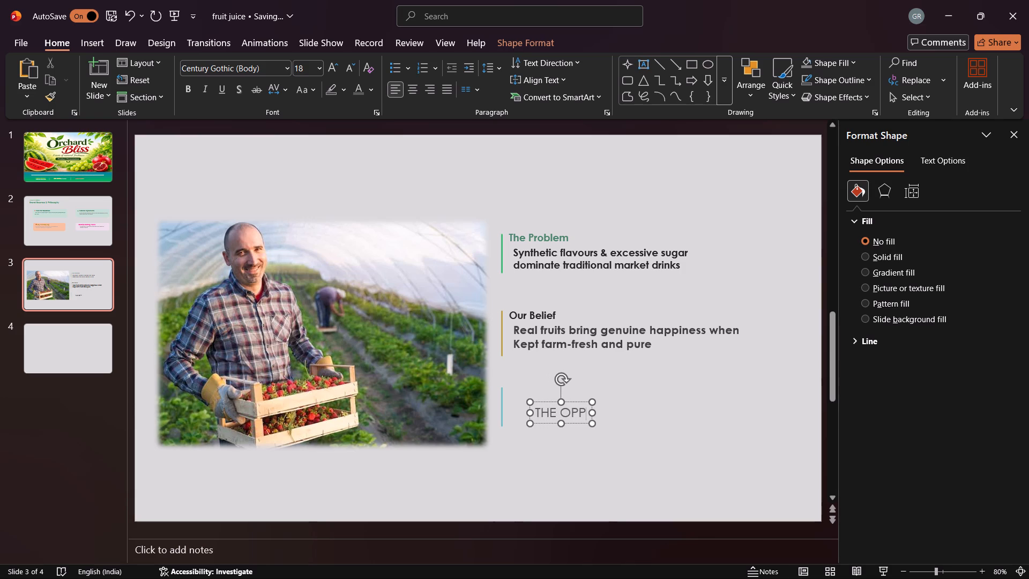
{"action": "key", "text": "shift+o"}
{"action": "type", "text": "RTUNITY"}
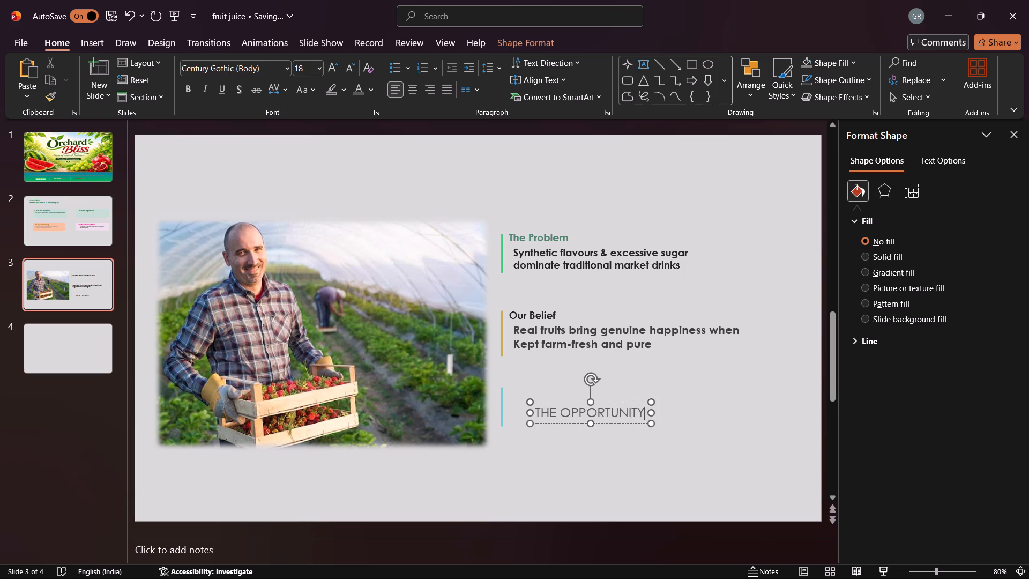
Format the heading "THE OPPORTUNITY" as bold 12 pt text in a near-black theme color.
{"action": "left_click_drag", "start_coordinate": [536, 411], "coordinate": [608, 411]}
{"action": "left_click", "coordinate": [616, 386]}
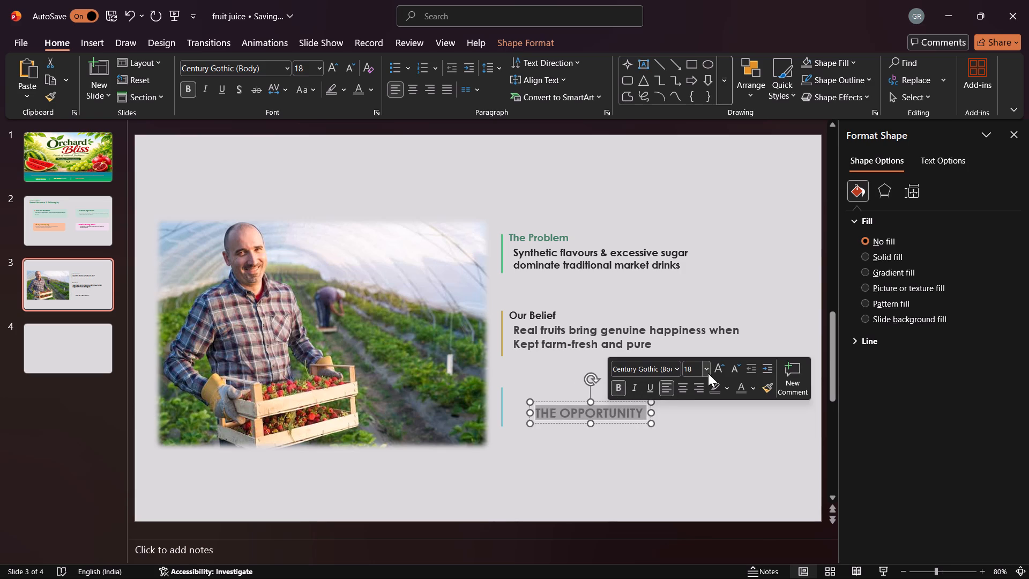
{"action": "left_click", "coordinate": [708, 371]}
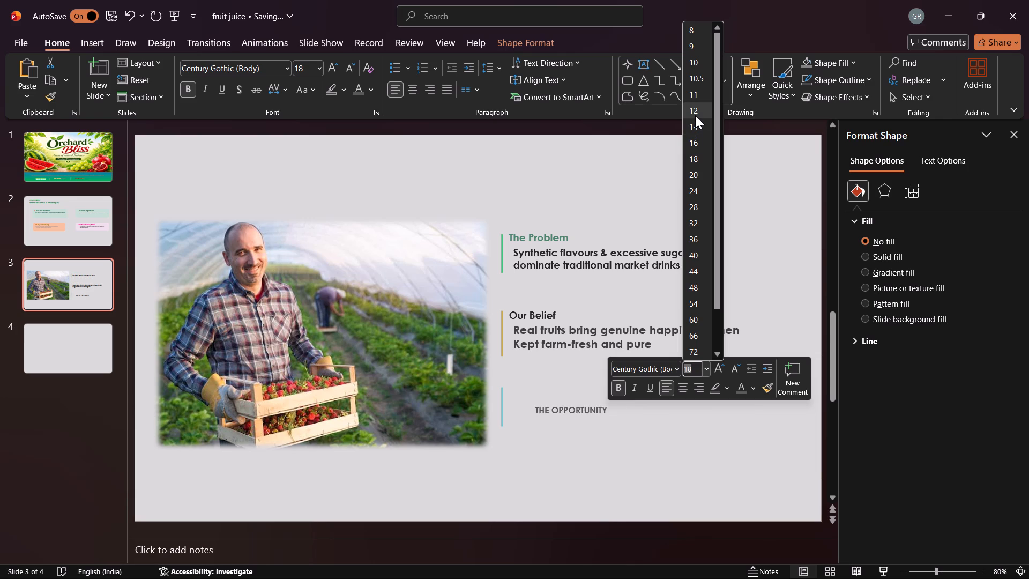
{"action": "left_click", "coordinate": [695, 115]}
{"action": "right_click", "coordinate": [603, 408]}
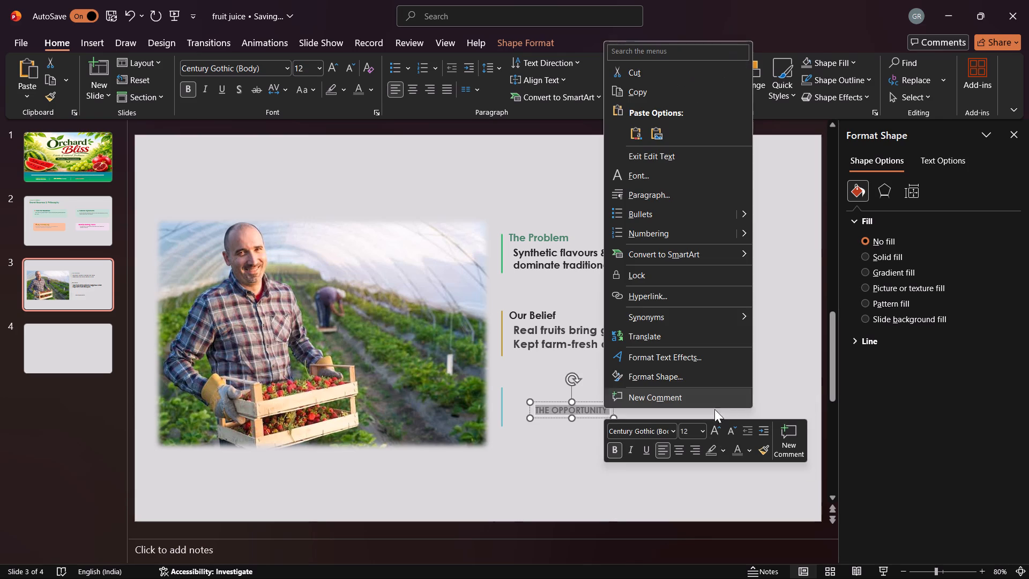
{"action": "left_click", "coordinate": [749, 452]}
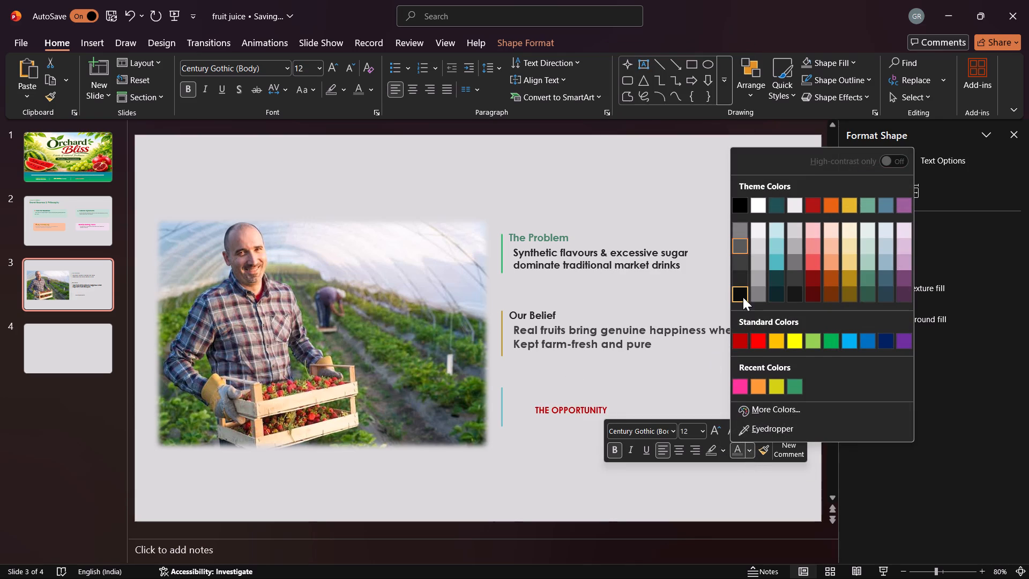
{"action": "left_click", "coordinate": [740, 295]}
Move the "THE OPPORTUNITY" heading to the top of the teal line, aligned with the headings above.
{"action": "left_click_drag", "start_coordinate": [597, 402], "coordinate": [571, 384]}
{"action": "left_click", "coordinate": [633, 387]}
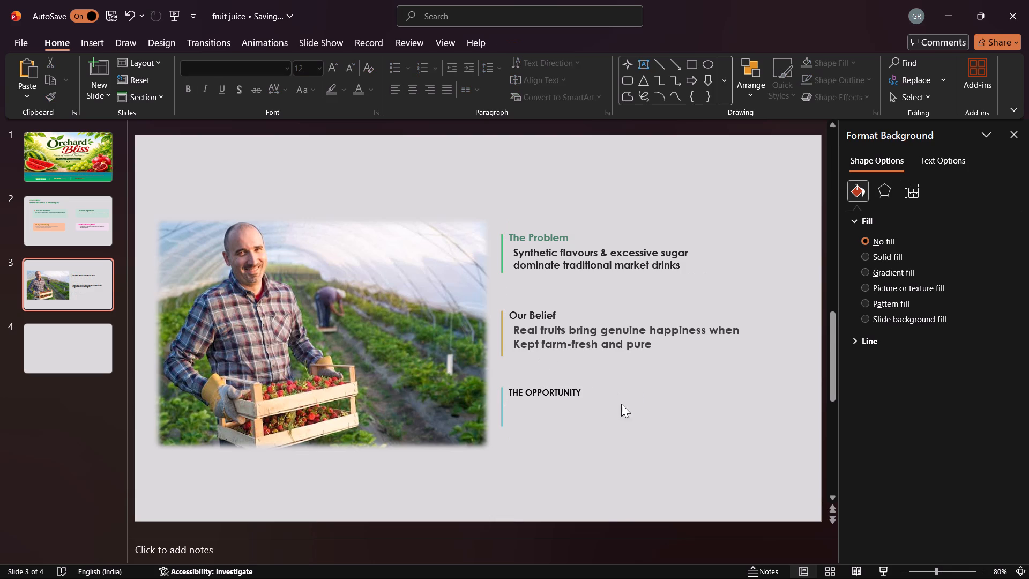
Add an empty text box for the third description below the "THE OPPORTUNITY" heading.
{"action": "double_click", "coordinate": [733, 447]}
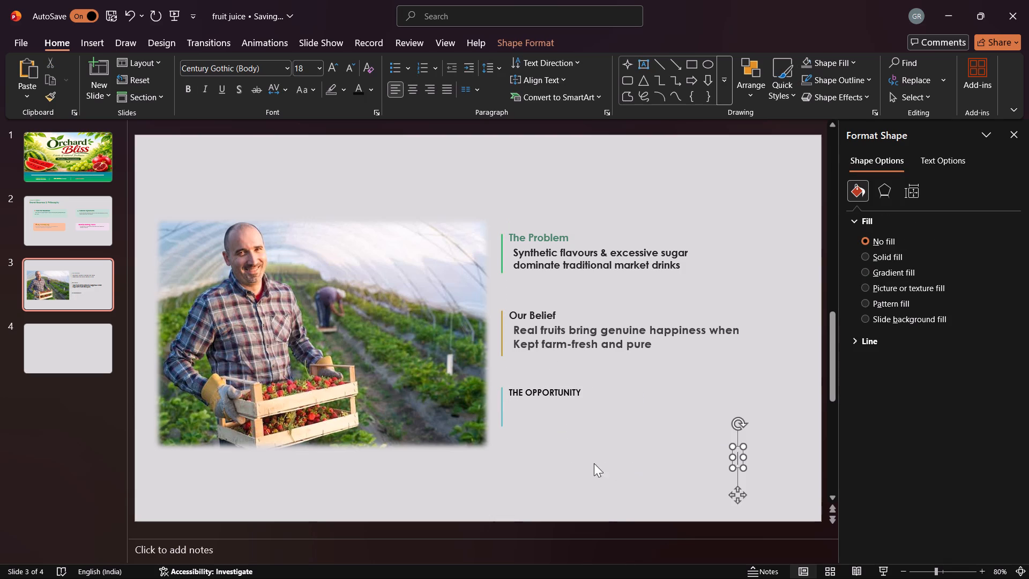
{"action": "double_click", "coordinate": [557, 463]}
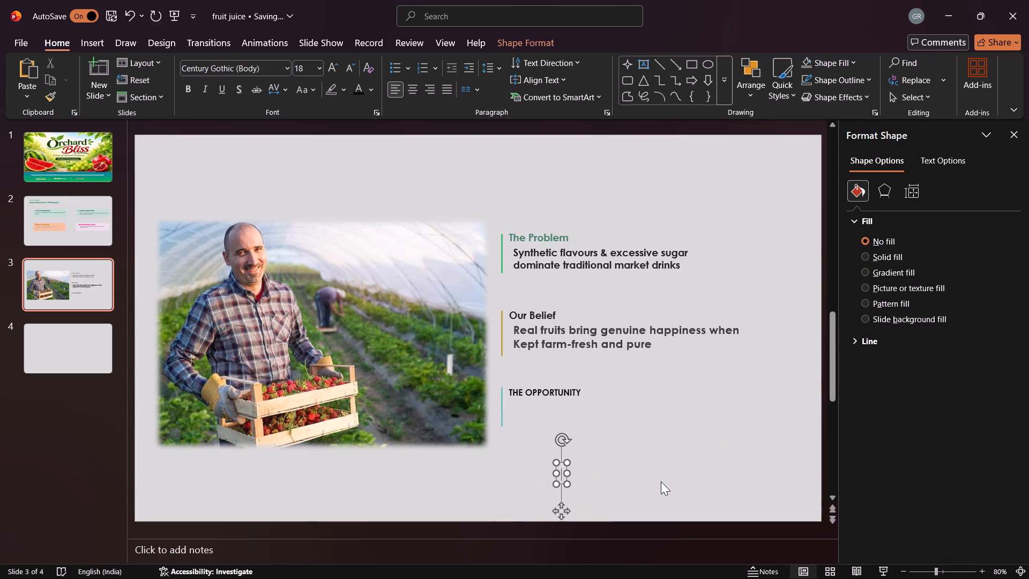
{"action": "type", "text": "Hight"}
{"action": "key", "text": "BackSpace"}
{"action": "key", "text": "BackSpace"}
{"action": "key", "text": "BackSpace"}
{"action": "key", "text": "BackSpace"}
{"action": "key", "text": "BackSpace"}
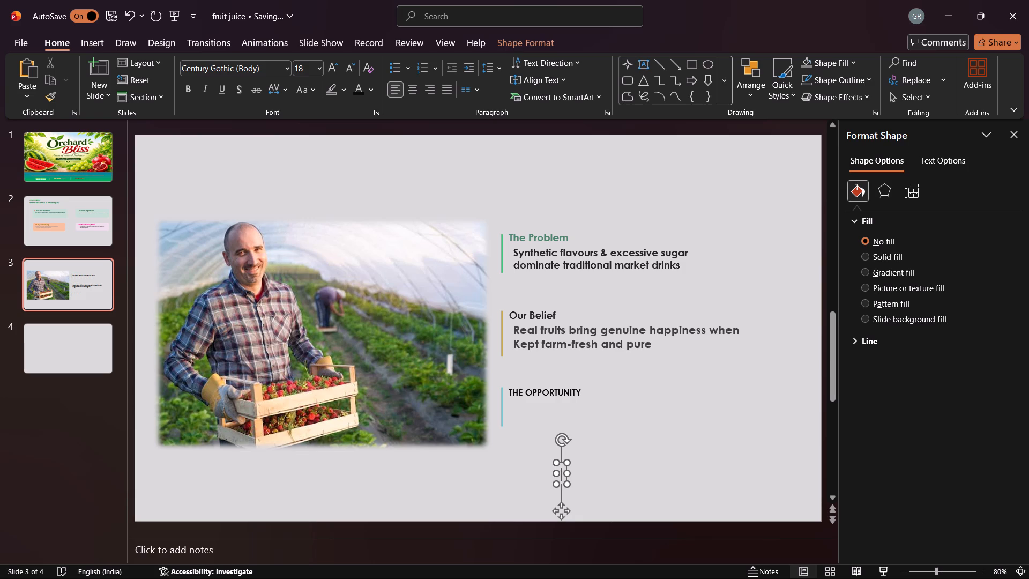
Set the font color of the empty description text box to a dark gray theme color.
{"action": "right_click", "coordinate": [561, 473]}
{"action": "left_click", "coordinate": [706, 517]}
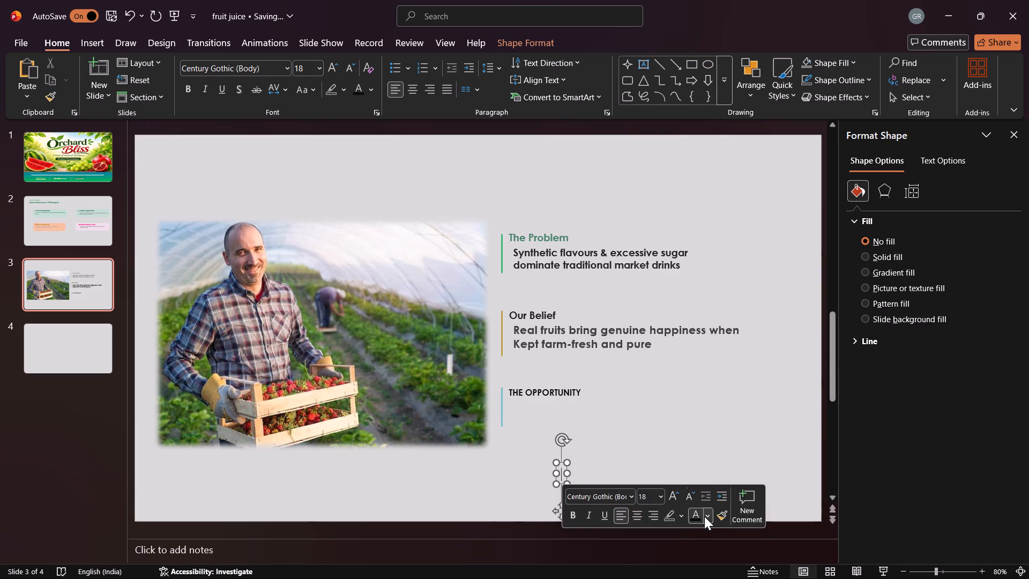
{"action": "left_click", "coordinate": [694, 324]}
Enter the description "High demand for pure, simple,natural fruit frinks" in the empty text box.
{"action": "key", "text": "shift+t"}
{"action": "key", "text": "BackSpace"}
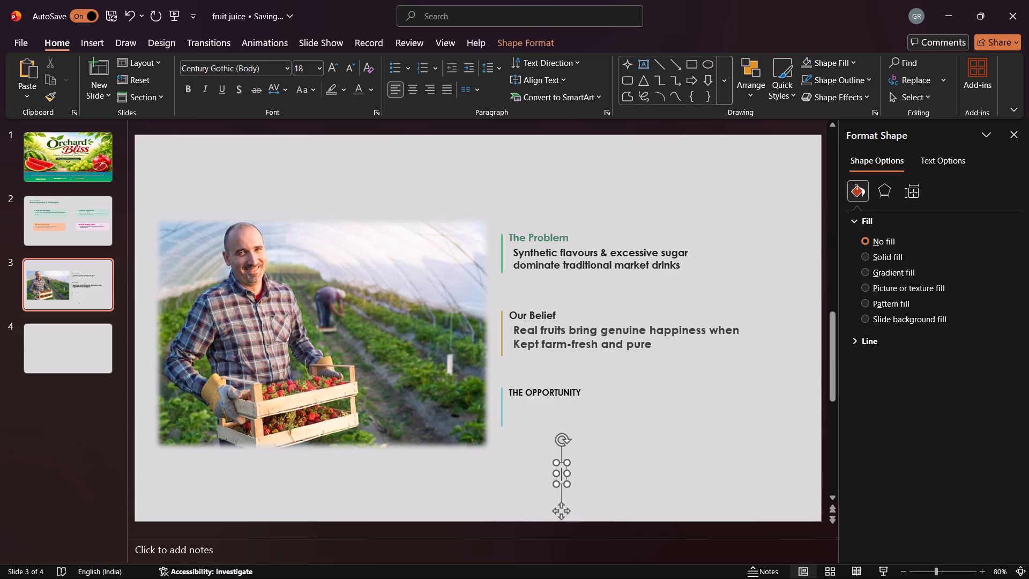
{"action": "type", "text": "Highr"}
{"action": "key", "text": "BackSpace"}
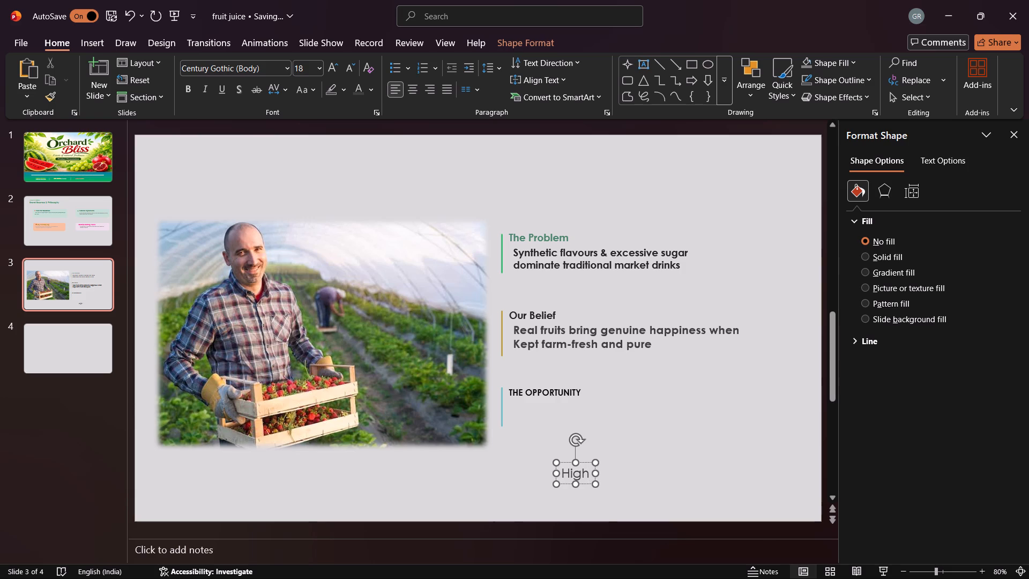
{"action": "key", "text": "space"}
{"action": "type", "text": "de"}
{"action": "type", "text": "mand"}
{"action": "key", "text": "space"}
{"action": "type", "text": "foi"}
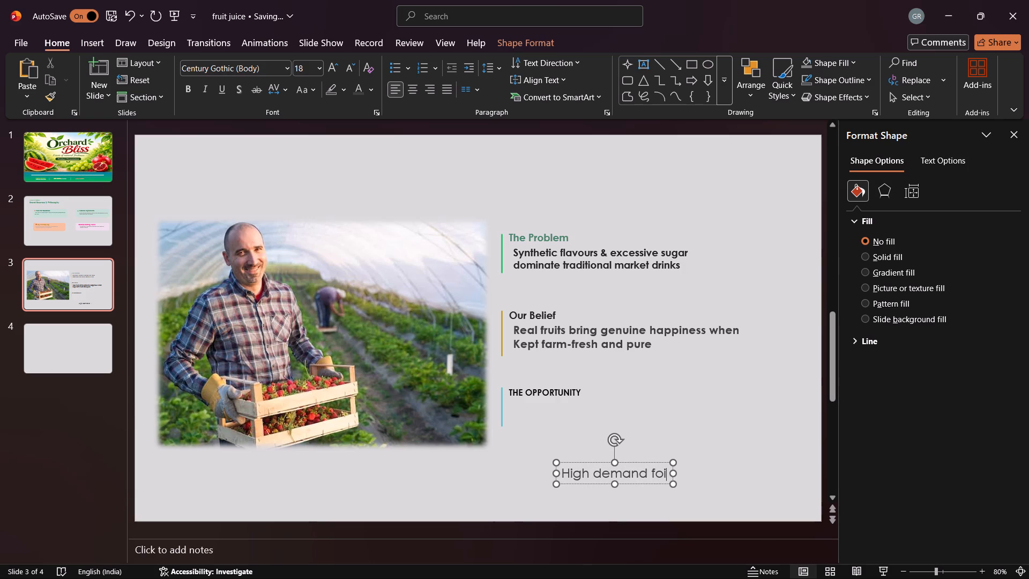
{"action": "key", "text": "BackSpace"}
{"action": "type", "text": "r"}
{"action": "key", "text": "space"}
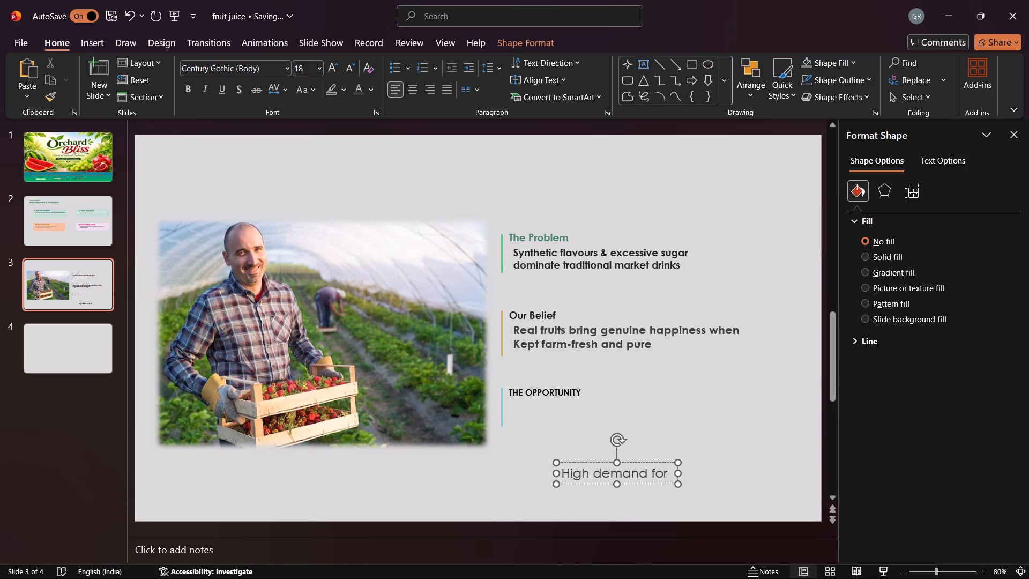
{"action": "type", "text": "pure"}
{"action": "key", "text": "space"}
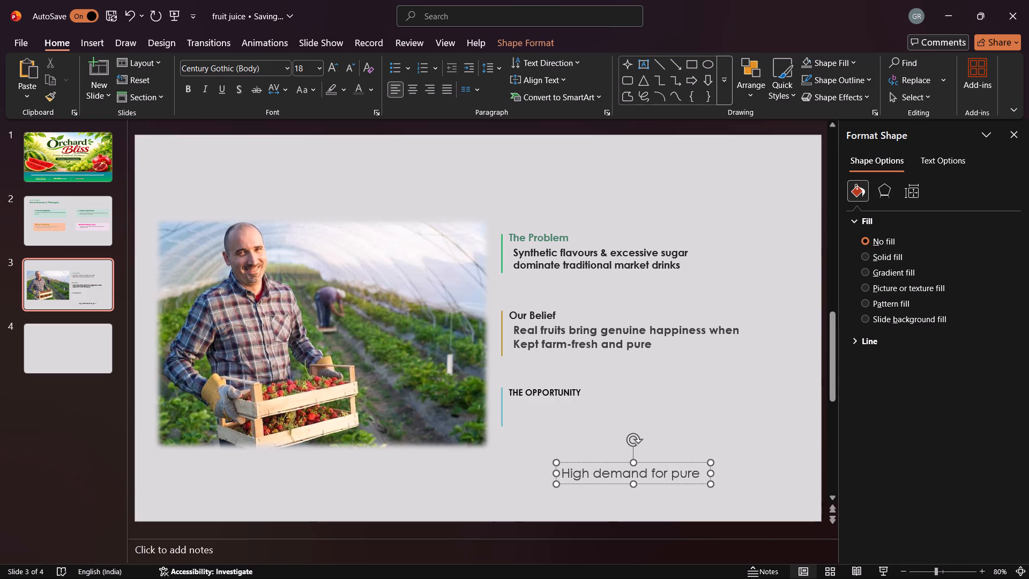
{"action": "key", "text": "BackSpace"}
{"action": "type", "text": ", simple"}
{"action": "key", "text": "space"}
{"action": "key", "text": "BackSpace"}
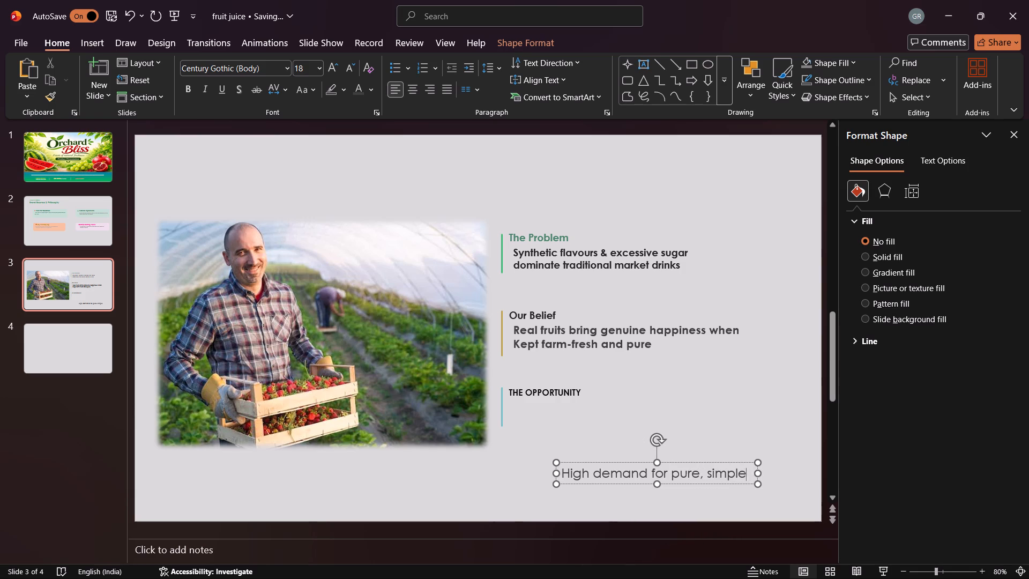
{"action": "key", "text": "comma"}
{"action": "type", "text": "natural"}
{"action": "key", "text": "space"}
{"action": "type", "text": "fruit frinks"}
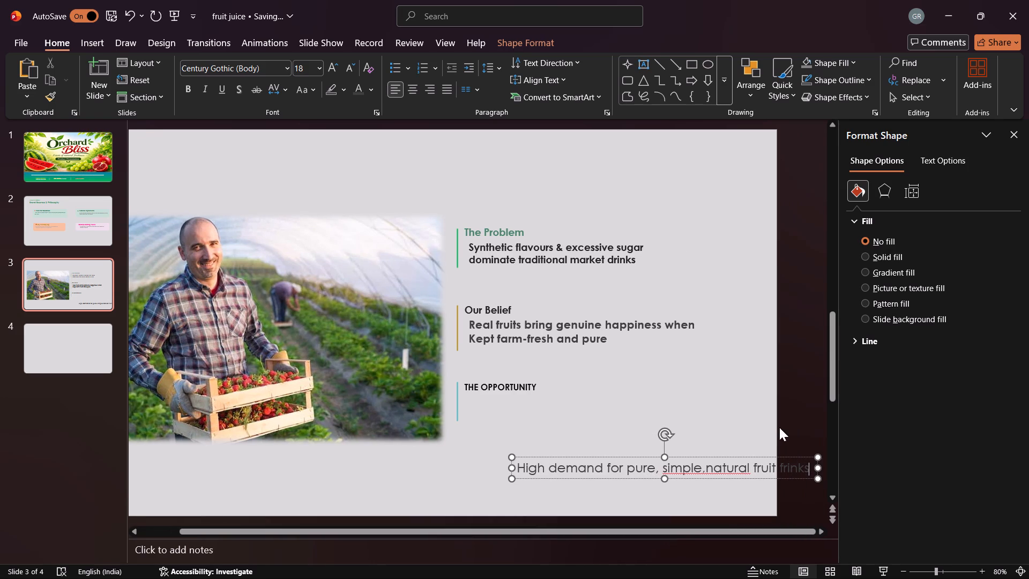
Move the third description directly beneath the "THE OPPORTUNITY" heading, beside the teal line.
{"action": "left_click_drag", "start_coordinate": [638, 456], "coordinate": [582, 408]}
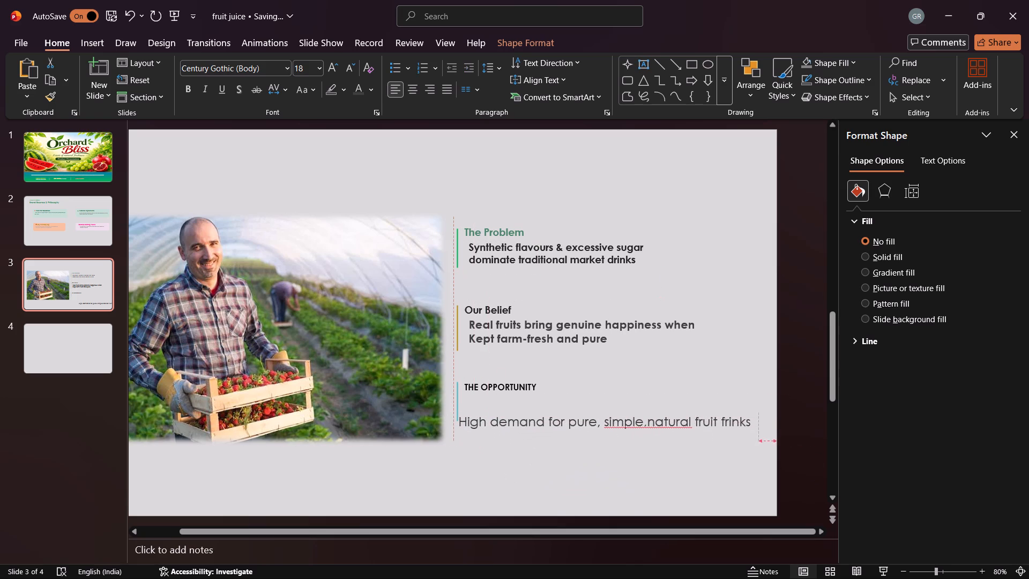
{"action": "left_click_drag", "start_coordinate": [582, 408], "coordinate": [583, 391]}
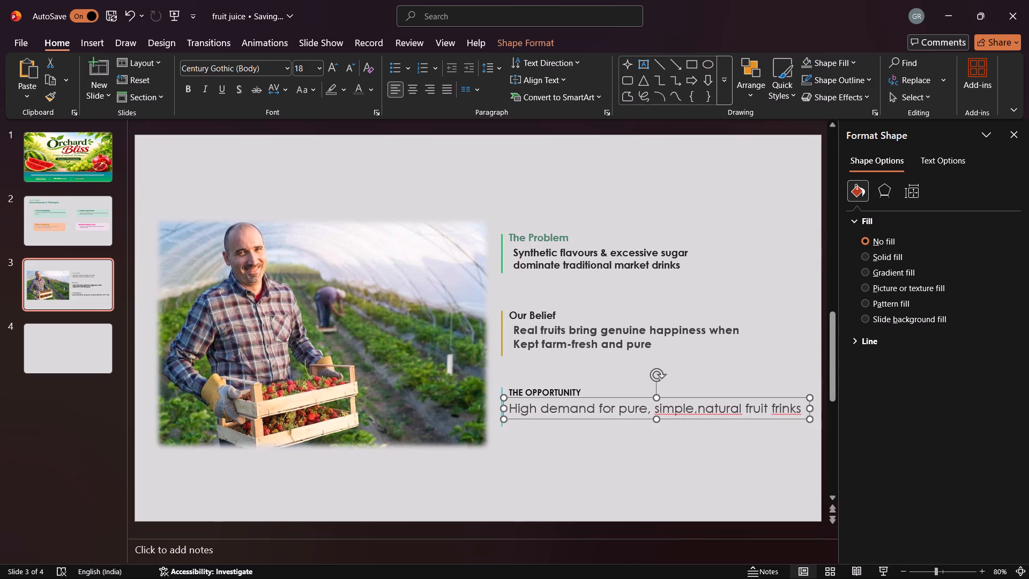
Format the description under "THE OPPORTUNITY" as bold 16 pt text.
{"action": "left_click_drag", "start_coordinate": [509, 407], "coordinate": [776, 406]}
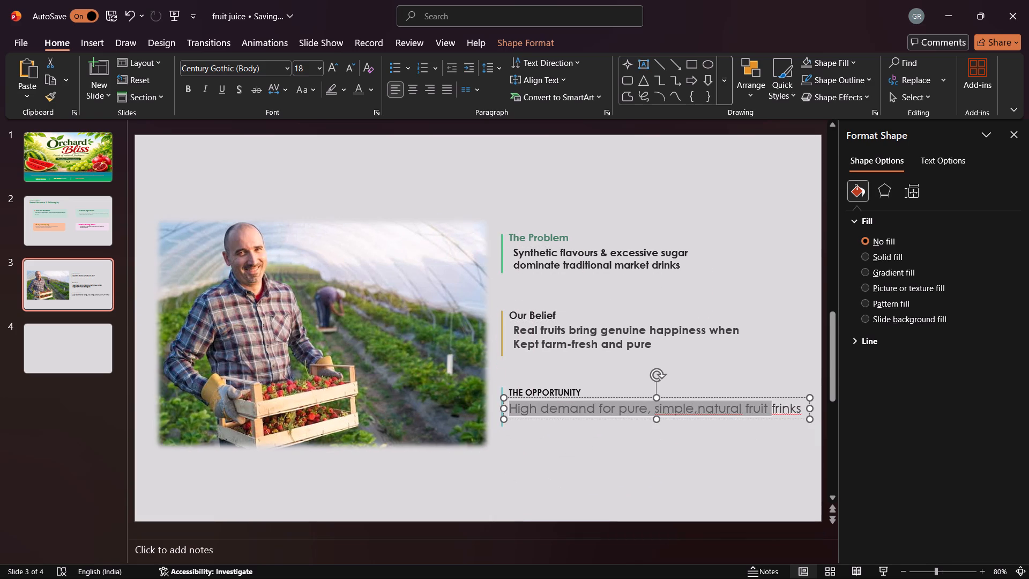
{"action": "left_click_drag", "start_coordinate": [776, 406], "coordinate": [781, 406]}
{"action": "right_click", "coordinate": [762, 404]}
{"action": "left_click", "coordinate": [710, 404]}
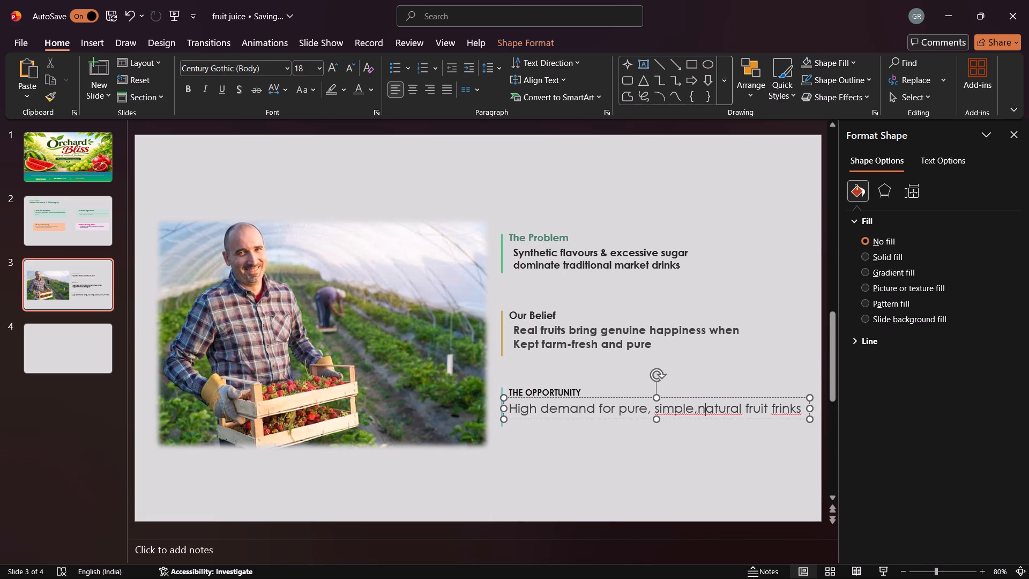
{"action": "right_click", "coordinate": [713, 404]}
{"action": "left_click_drag", "start_coordinate": [512, 402], "coordinate": [557, 413]}
{"action": "left_click_drag", "start_coordinate": [510, 409], "coordinate": [789, 410]}
{"action": "left_click", "coordinate": [889, 373]}
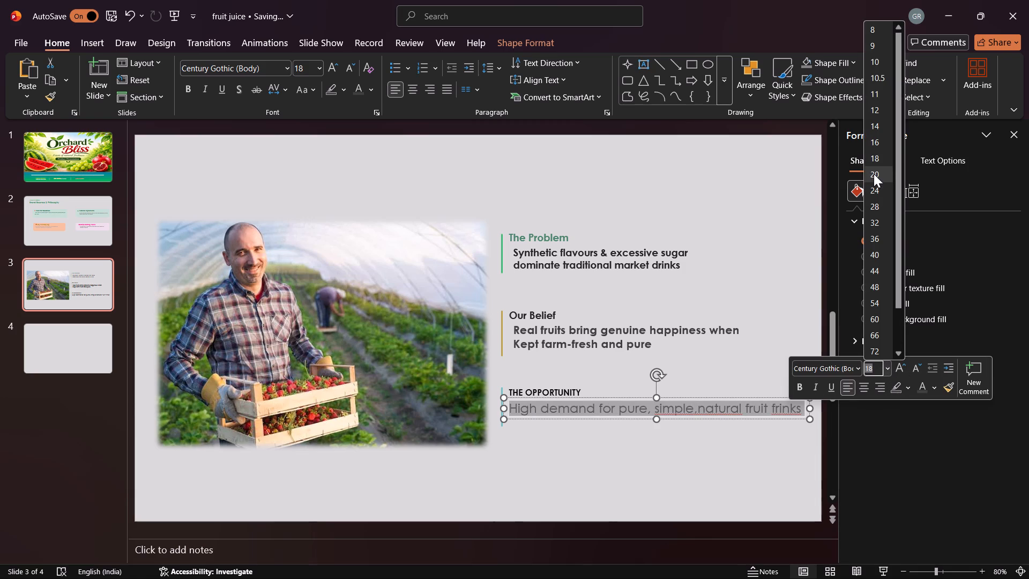
{"action": "left_click", "coordinate": [882, 139]}
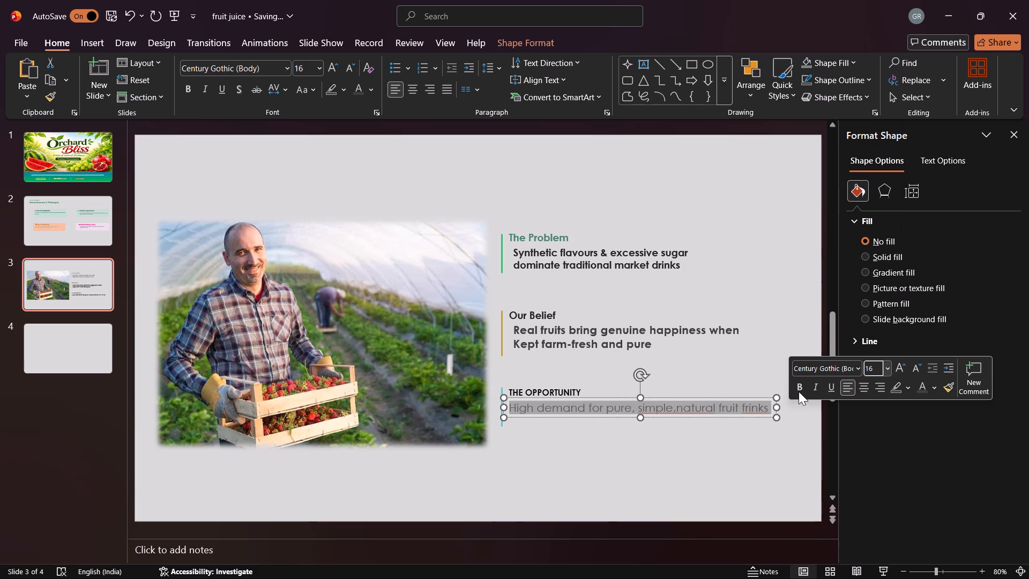
{"action": "left_click", "coordinate": [799, 391]}
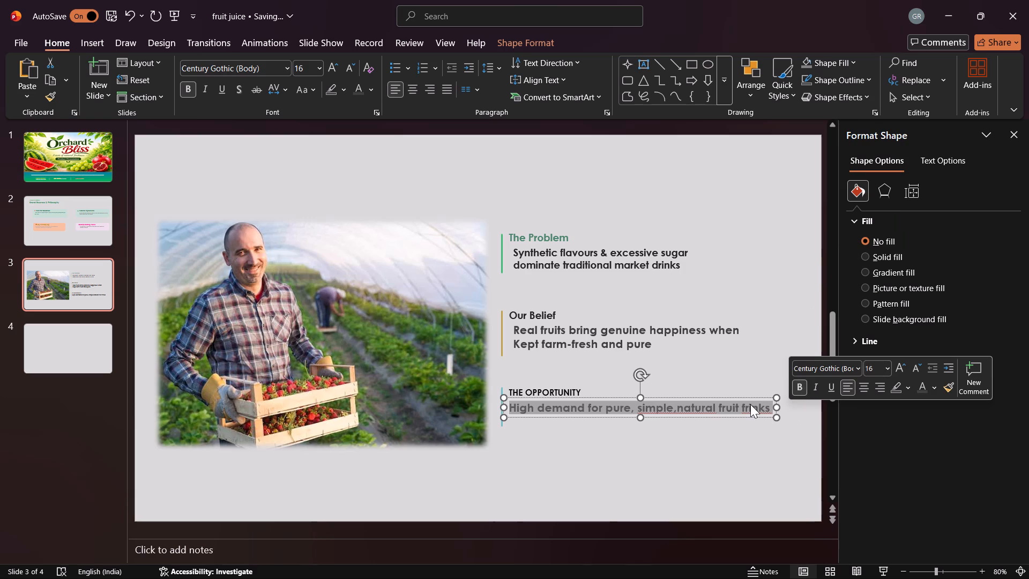
Correct the misspelled word "frinks" to "drinks" in the third description.
{"action": "left_click", "coordinate": [750, 404]}
{"action": "left_click", "coordinate": [743, 405]}
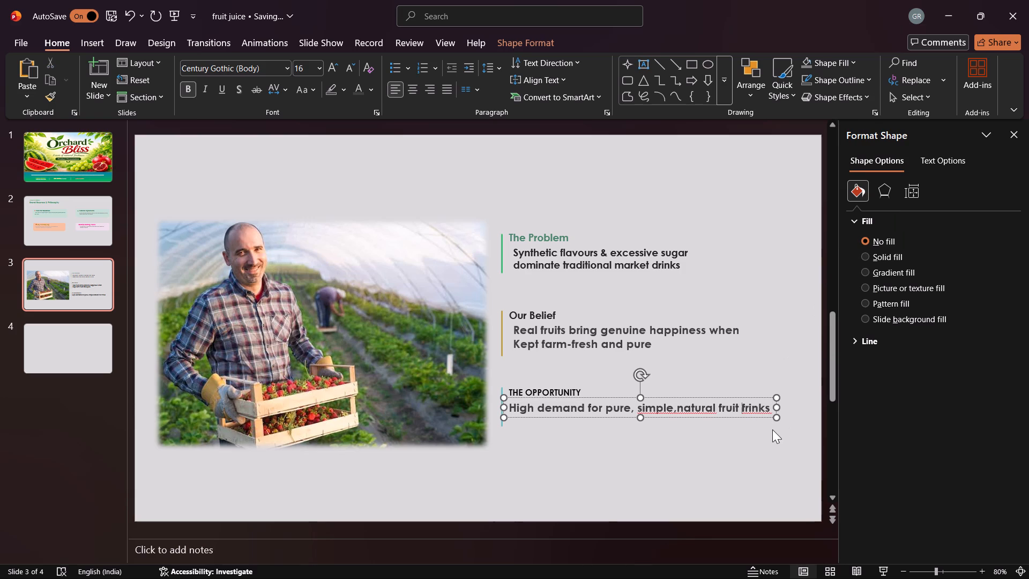
{"action": "key", "text": "Right"}
{"action": "key", "text": "BackSpace"}
{"action": "key", "text": "d"}
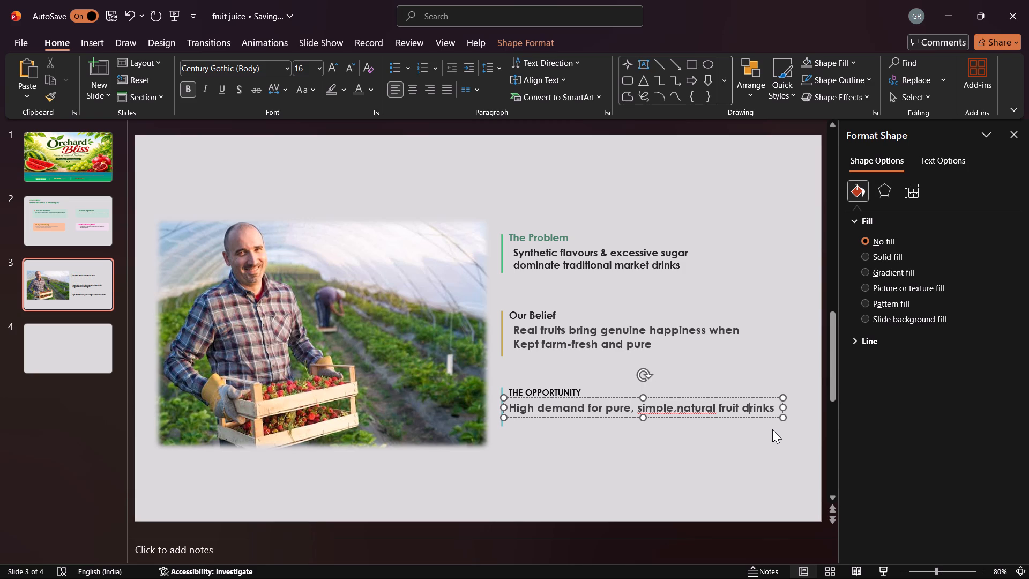
Add a second line reading "Without artificial junk." to the description under "THE OPPORTUNITY".
{"action": "key", "text": "Right"}
{"action": "key", "text": "Right"}
{"action": "key", "text": "Right"}
{"action": "key", "text": "Right"}
{"action": "key", "text": "Right"}
{"action": "key", "text": "Return"}
{"action": "type", "text": "without arti"}
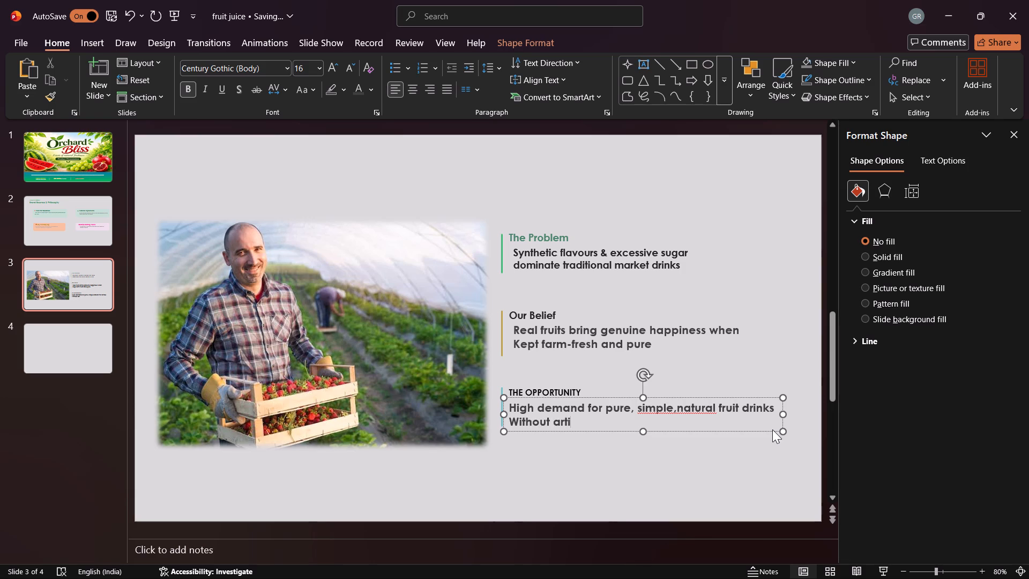
{"action": "type", "text": "fi"}
{"action": "type", "text": "cial junk."}
{"action": "left_click", "coordinate": [759, 352]}
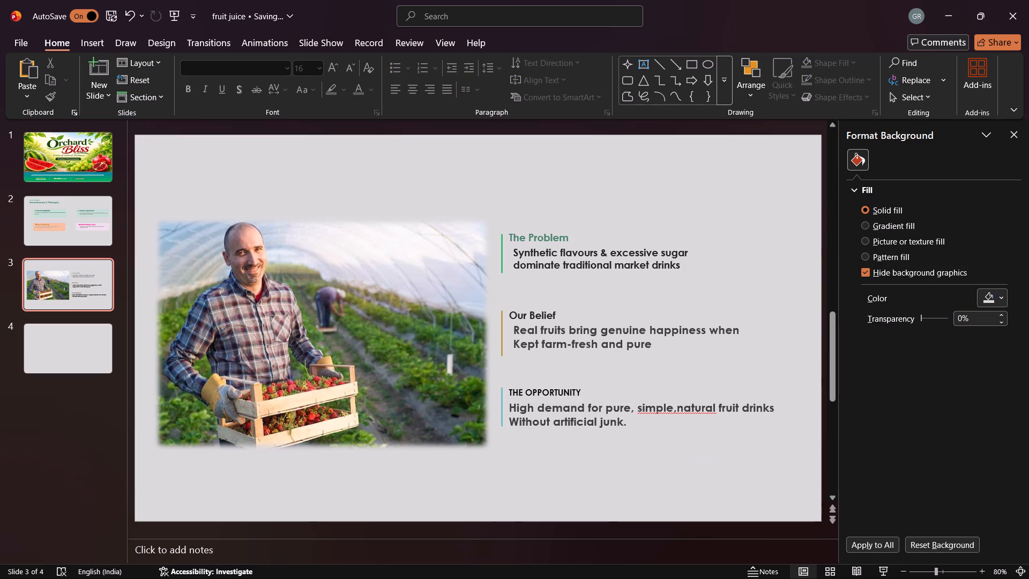
Insert a space on each side of the comma between "simple" and "natural" in the third description.
{"action": "left_click", "coordinate": [675, 408]}
{"action": "key", "text": "space"}
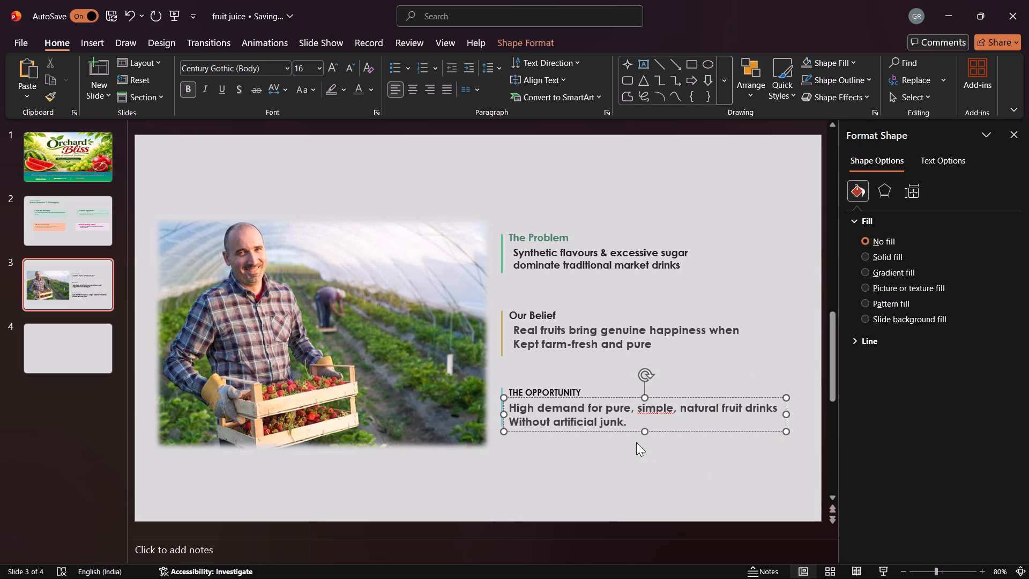
{"action": "left_click", "coordinate": [671, 407]}
{"action": "key", "text": "space"}
{"action": "left_click", "coordinate": [741, 366]}
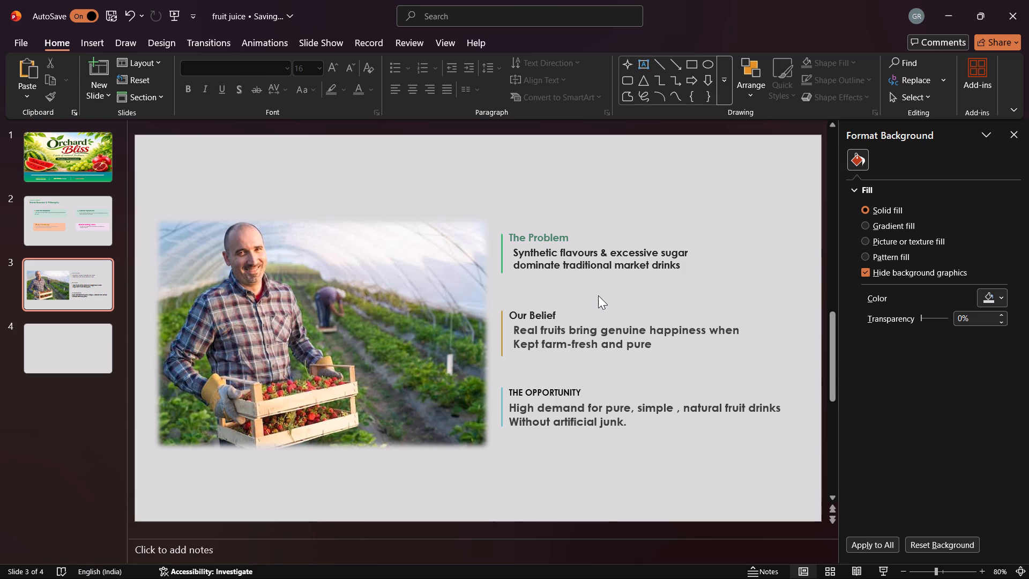
Add an empty text box above the farmer photo with bold text in the standard green color.
{"action": "double_click", "coordinate": [394, 171]}
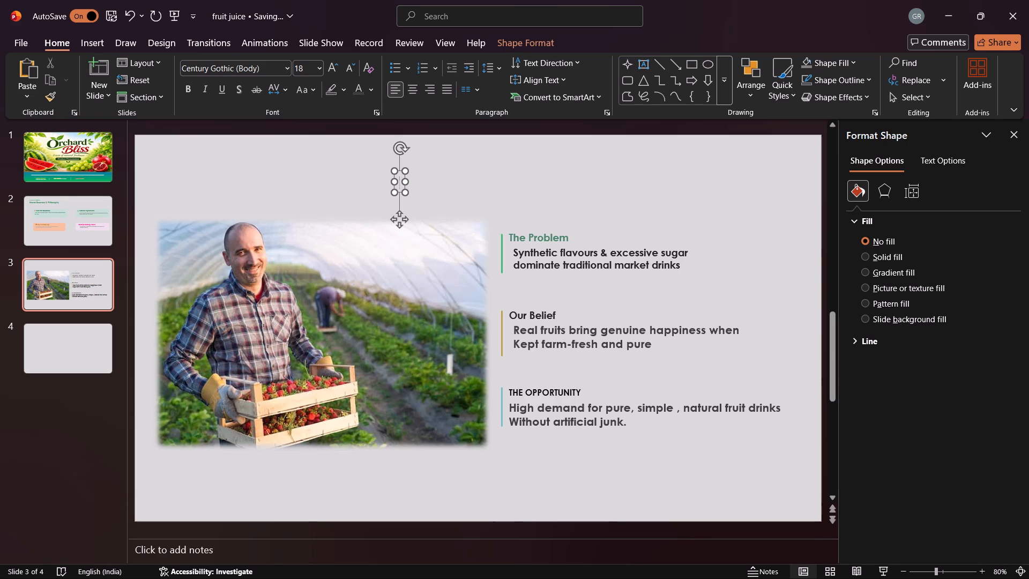
{"action": "right_click", "coordinate": [399, 181]}
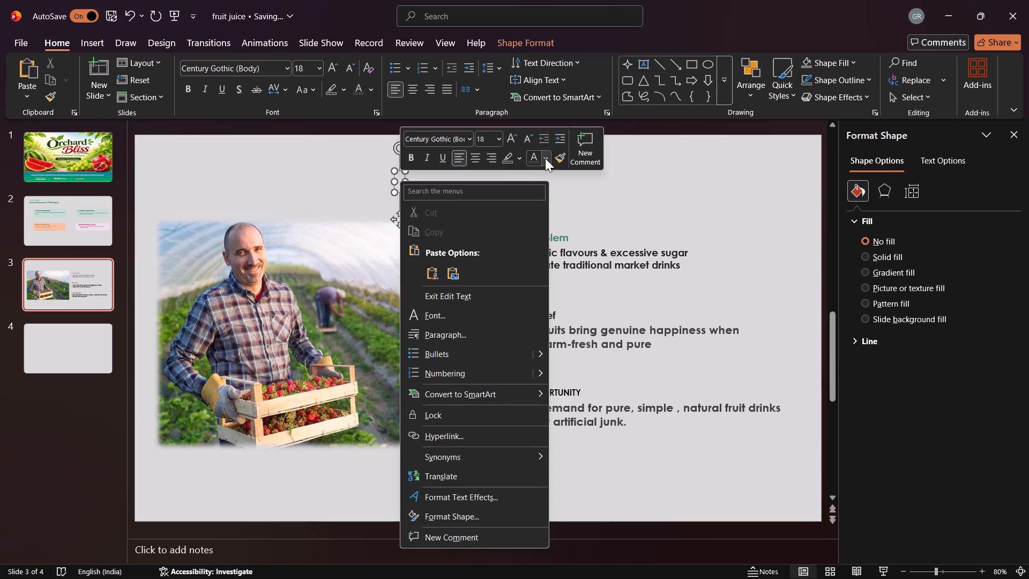
{"action": "left_click", "coordinate": [547, 156]}
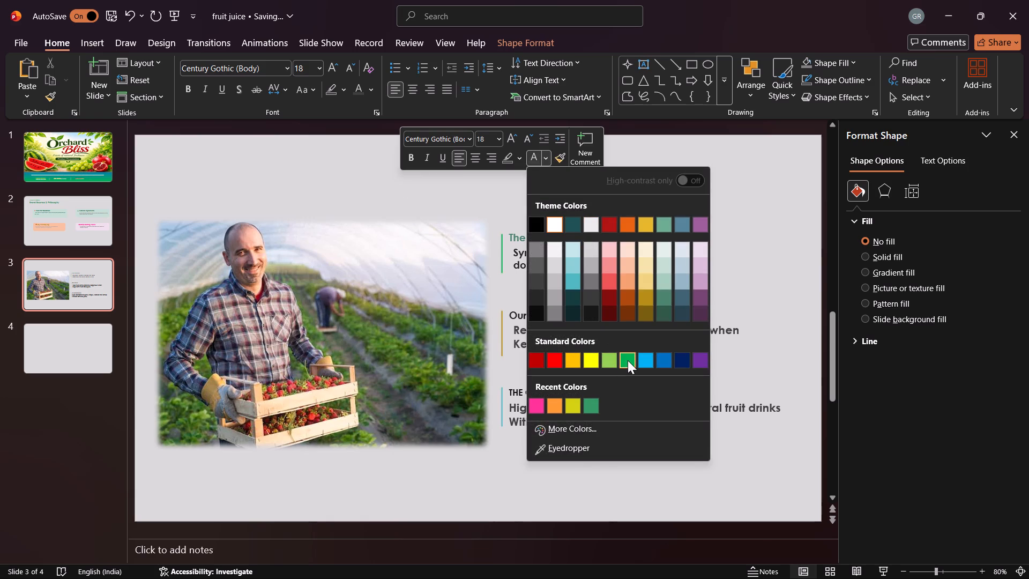
{"action": "left_click", "coordinate": [628, 360]}
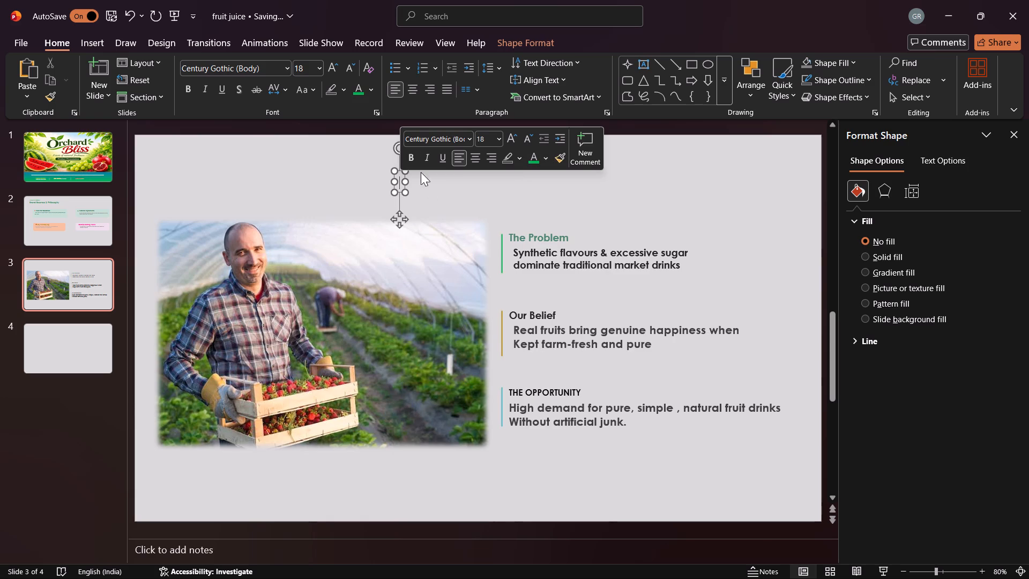
{"action": "left_click", "coordinate": [414, 155]}
Enter "Market context" as the title in the new text box above the photo.
{"action": "type", "text": "mar"}
{"action": "key", "text": "BackSpace"}
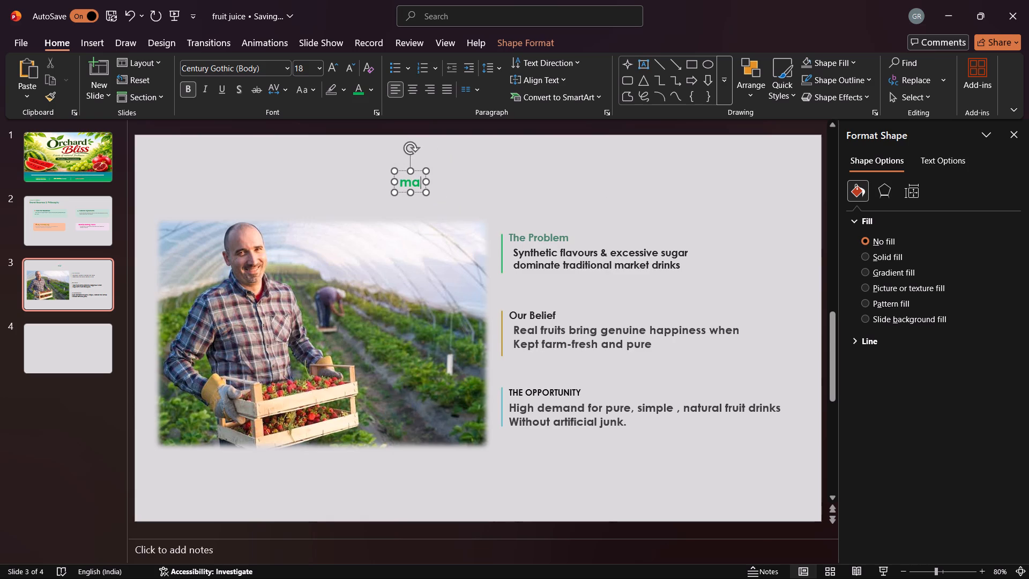
{"action": "key", "text": "BackSpace"}
{"action": "key", "text": "BackSpace"}
{"action": "key", "text": "shift+m"}
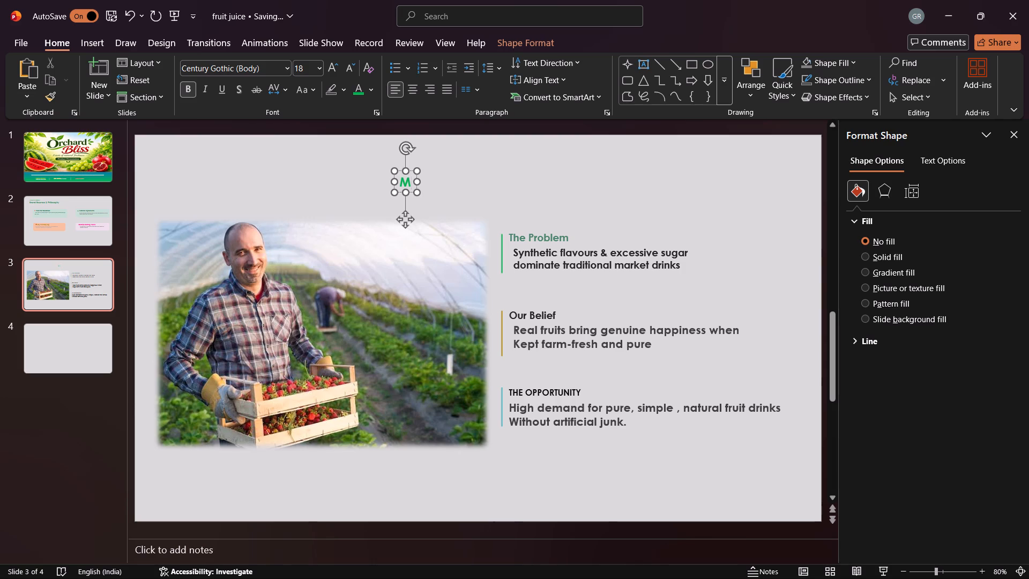
{"action": "key", "text": "a"}
{"action": "type", "text": "rket"}
{"action": "key", "text": "space"}
{"action": "type", "text": "context"}
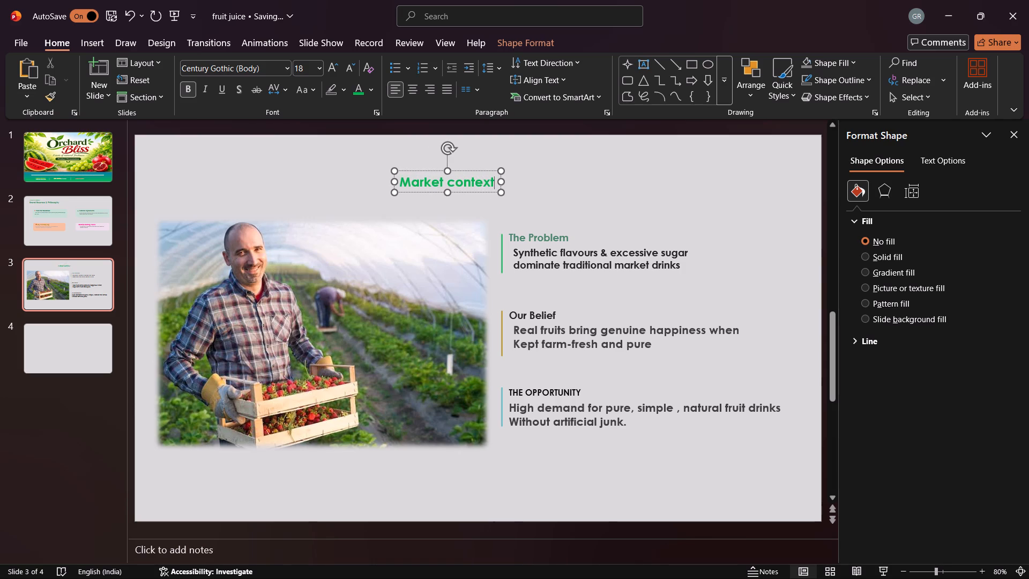
Set the "Market context" title to font size 14 and move it to the slide's upper-left area, above the farmer photo.
{"action": "left_click_drag", "start_coordinate": [400, 178], "coordinate": [490, 179]}
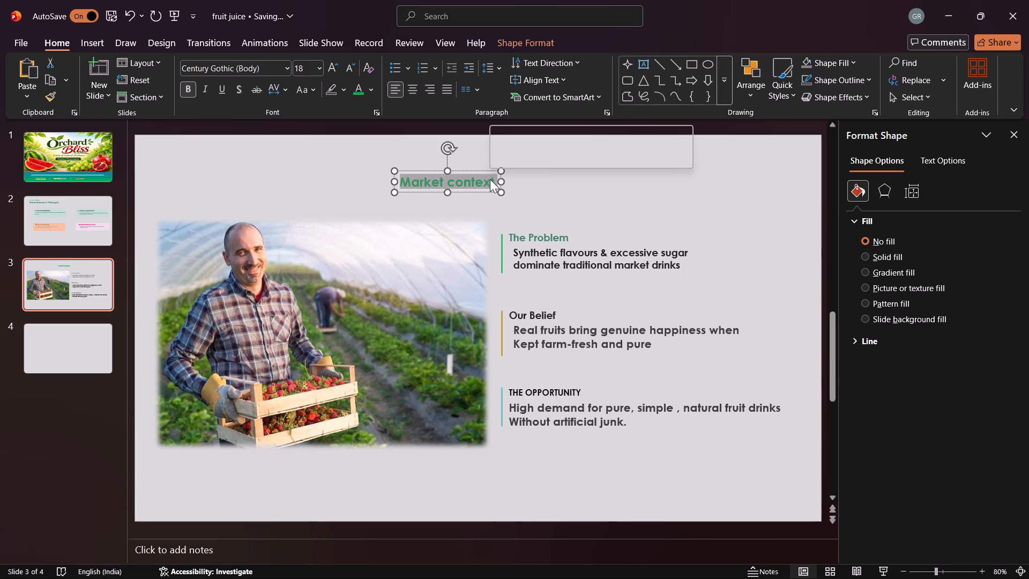
{"action": "left_click", "coordinate": [591, 139]}
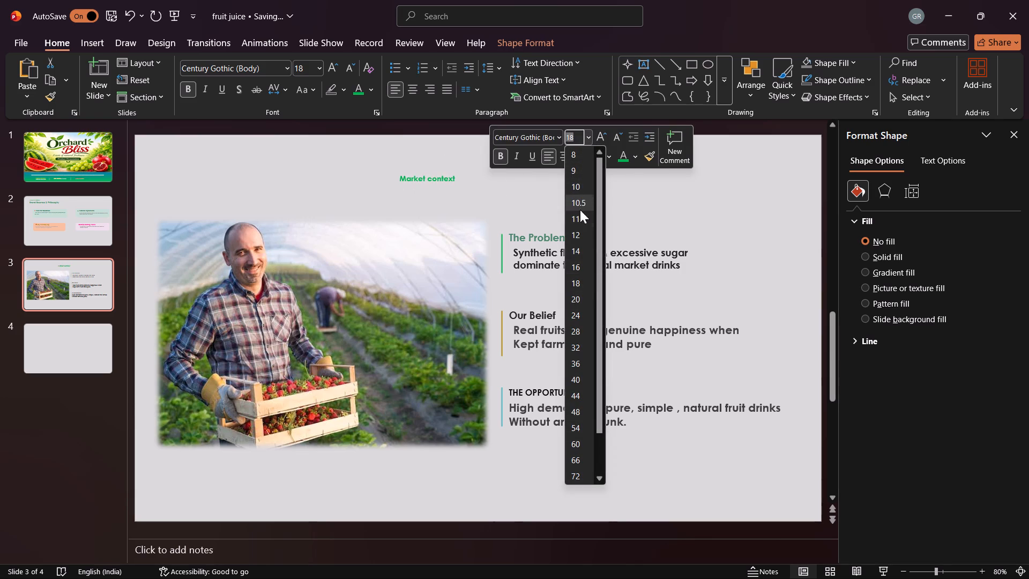
{"action": "left_click", "coordinate": [580, 246]}
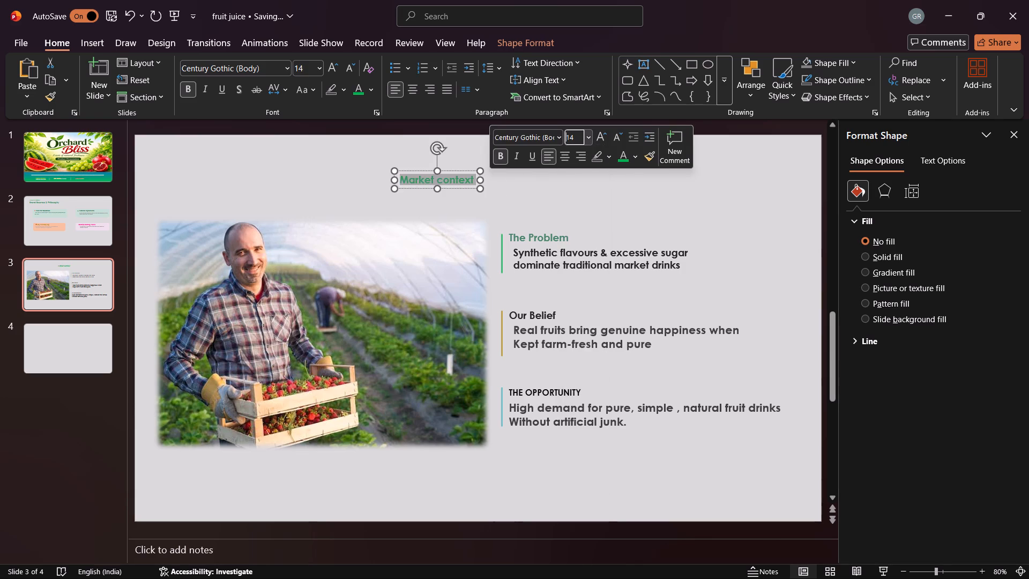
{"action": "left_click_drag", "start_coordinate": [416, 169], "coordinate": [231, 153]}
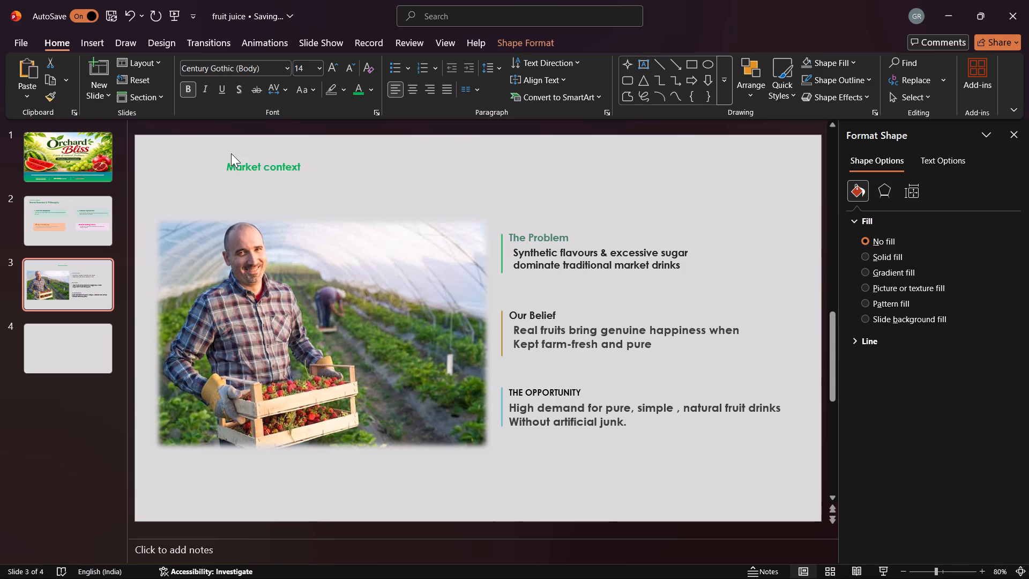
{"action": "left_click_drag", "start_coordinate": [231, 153], "coordinate": [181, 144]}
Start an empty text box just above the farmer photo with its text color in the darkest theme green.
{"action": "double_click", "coordinate": [398, 183]}
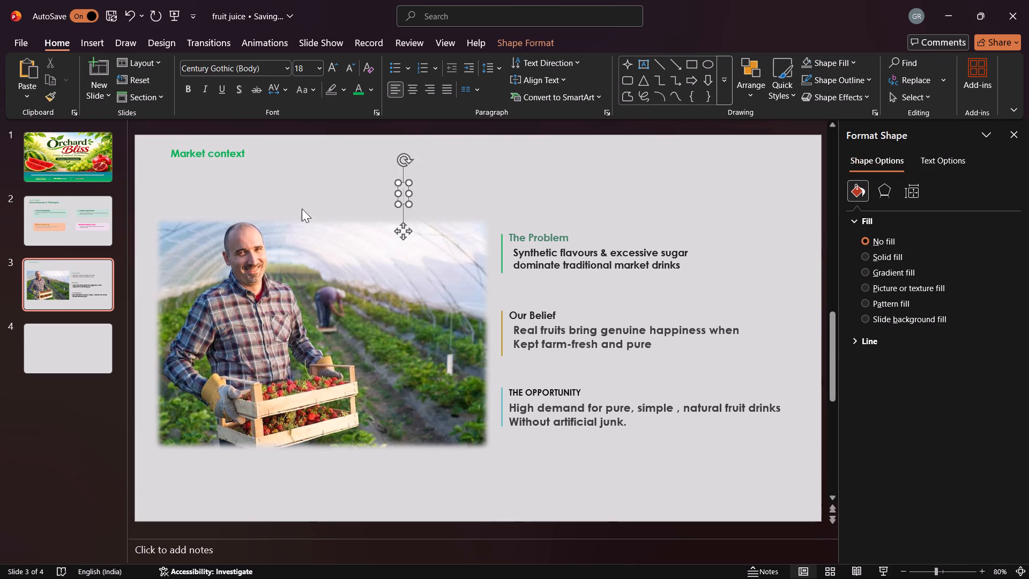
{"action": "right_click", "coordinate": [403, 191]}
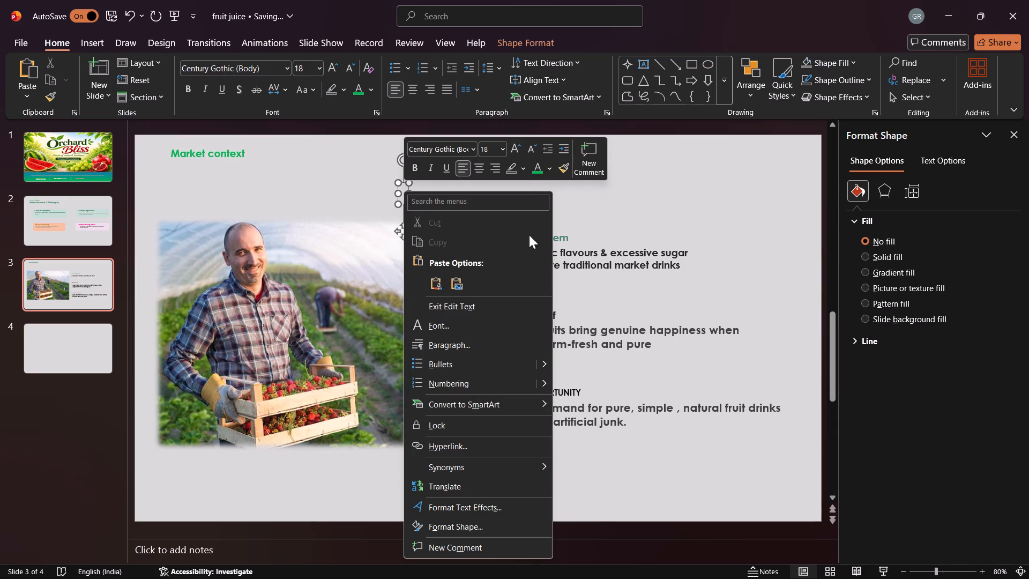
{"action": "left_click", "coordinate": [545, 168]}
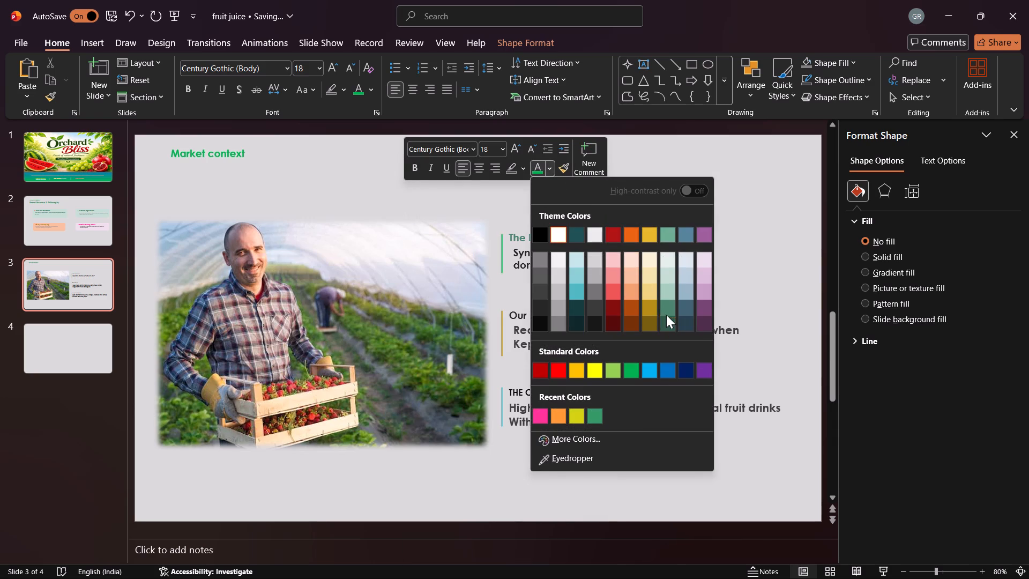
{"action": "left_click", "coordinate": [669, 319]}
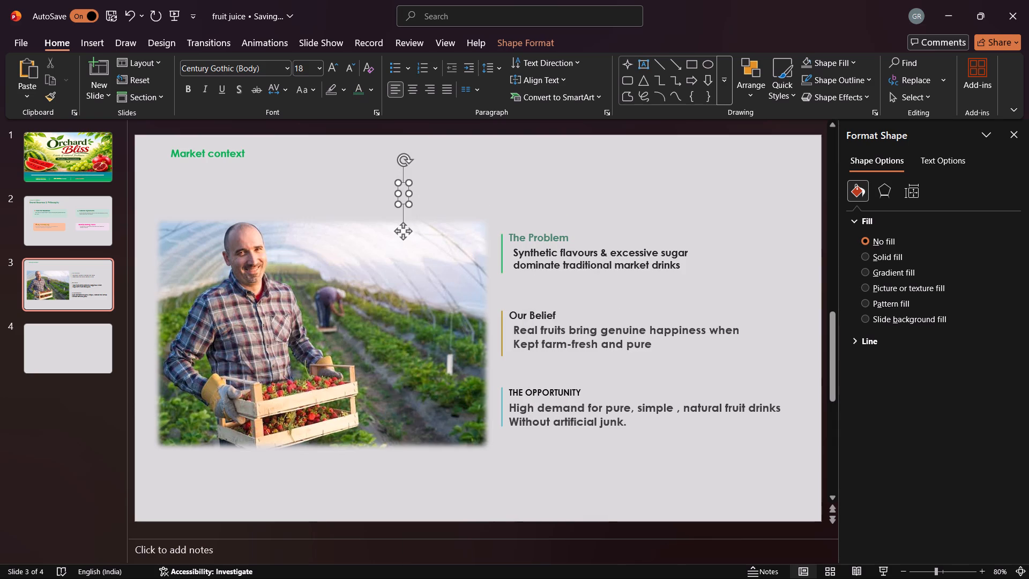
Enter "Disrupting the bevarge" as the opening words of the subtitle in the new text box.
{"action": "type", "text": "Disr"}
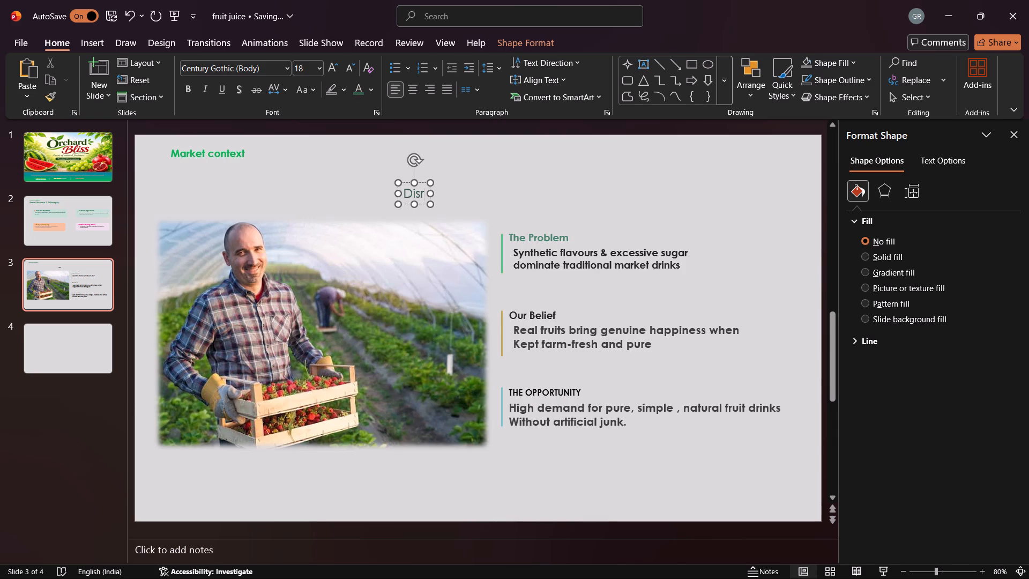
{"action": "type", "text": "upting"}
{"action": "key", "text": "space"}
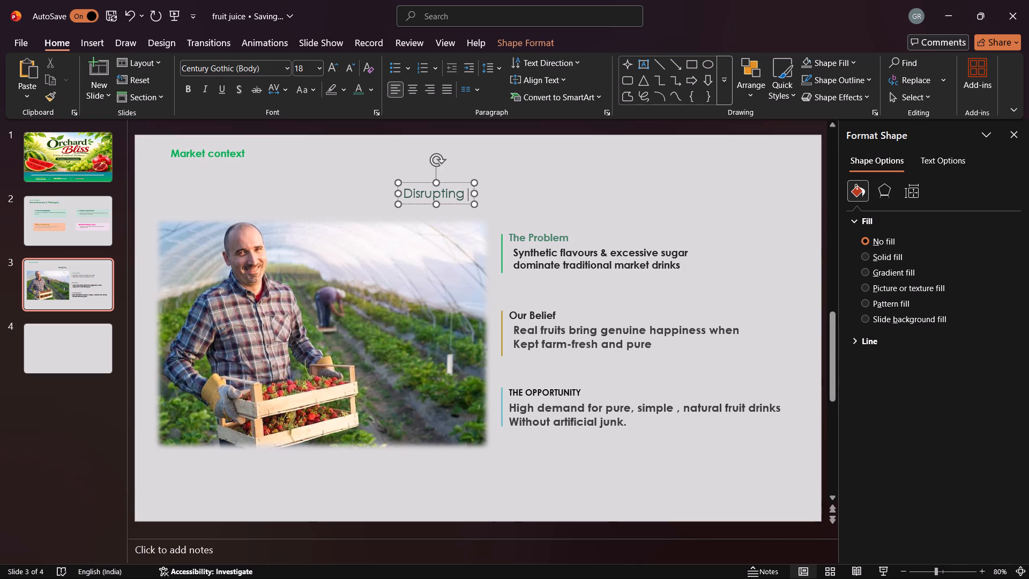
{"action": "type", "text": "the"}
{"action": "key", "text": "space"}
{"action": "type", "text": "bevarge"}
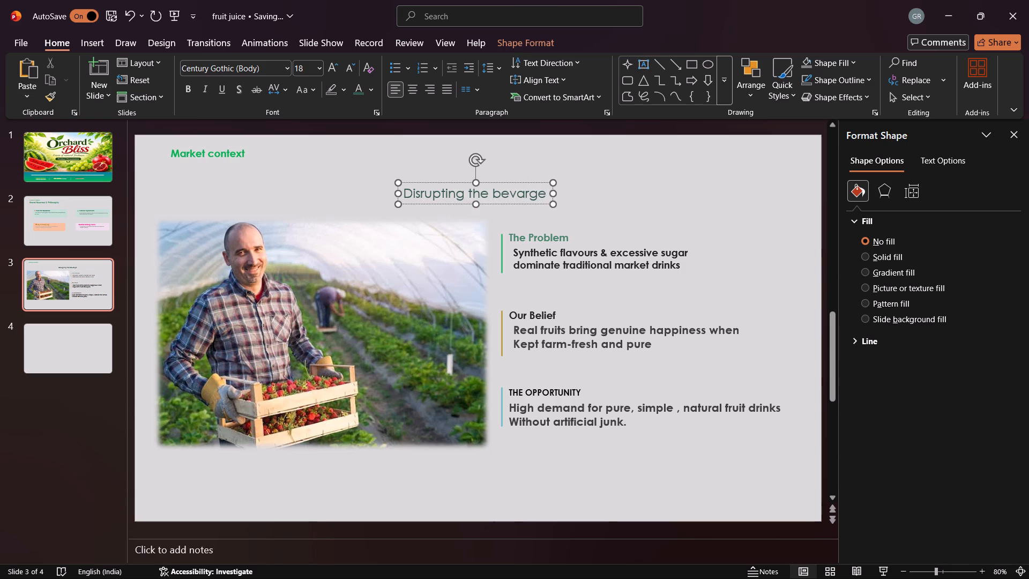
Capitalise the first letter of the subtitle's last word.
{"action": "key", "text": "Left"}
{"action": "key", "text": "Left"}
{"action": "key", "text": "Left"}
{"action": "key", "text": "Left"}
{"action": "key", "text": "Left"}
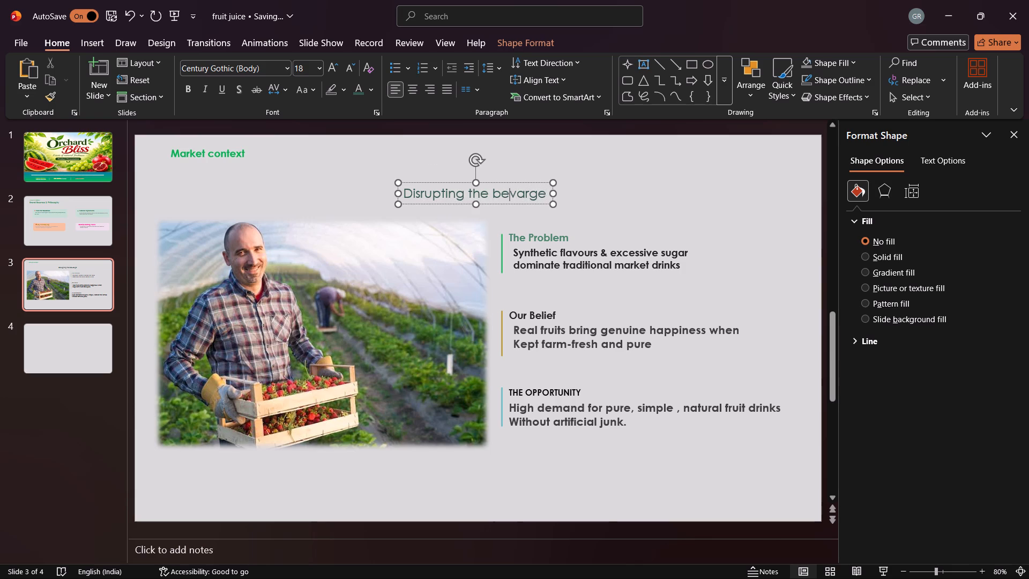
{"action": "key", "text": "Left"}
{"action": "key", "text": "BackSpace"}
{"action": "key", "text": "b"}
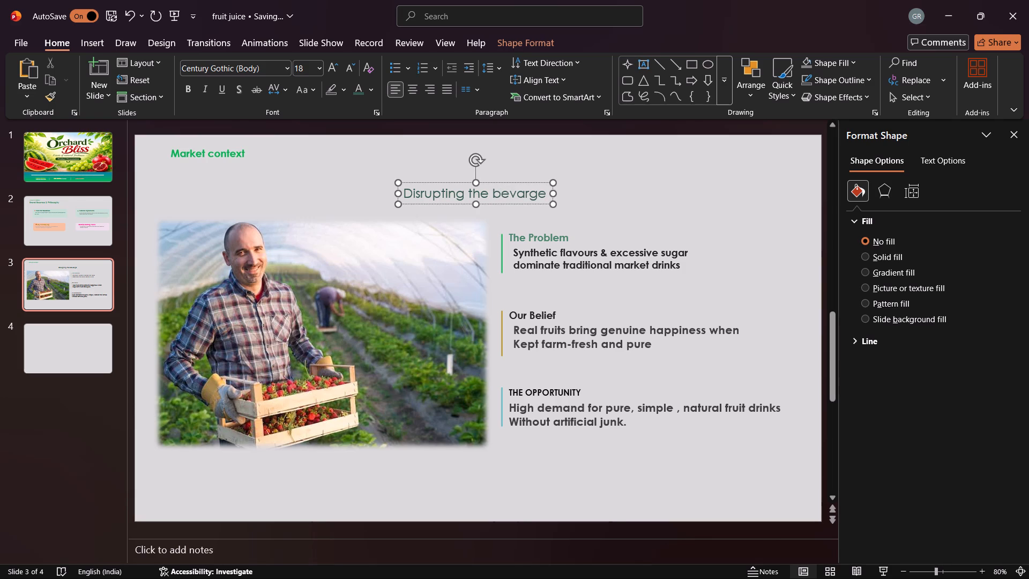
{"action": "key", "text": "BackSpace"}
{"action": "key", "text": "shift+b"}
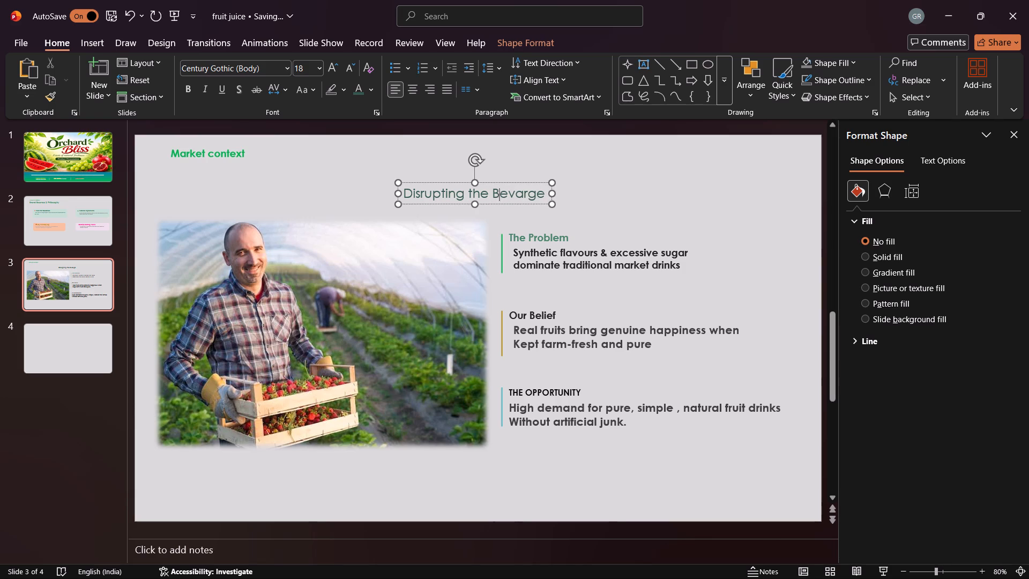
Correct the spelling of the subtitle's last word to "Beverage".
{"action": "key", "text": "Right"}
{"action": "key", "text": "Right"}
{"action": "key", "text": "Right"}
{"action": "key", "text": "Right"}
{"action": "key", "text": "Right"}
{"action": "key", "text": "Right"}
{"action": "key", "text": "Left"}
{"action": "key", "text": "Left"}
{"action": "key", "text": "Left"}
{"action": "key", "text": "BackSpace"}
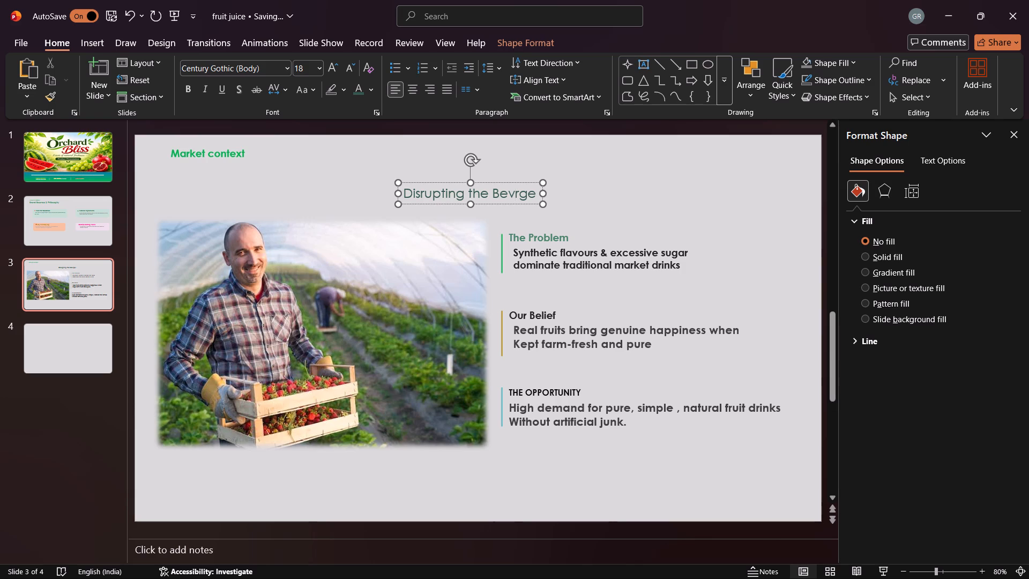
{"action": "key", "text": "e"}
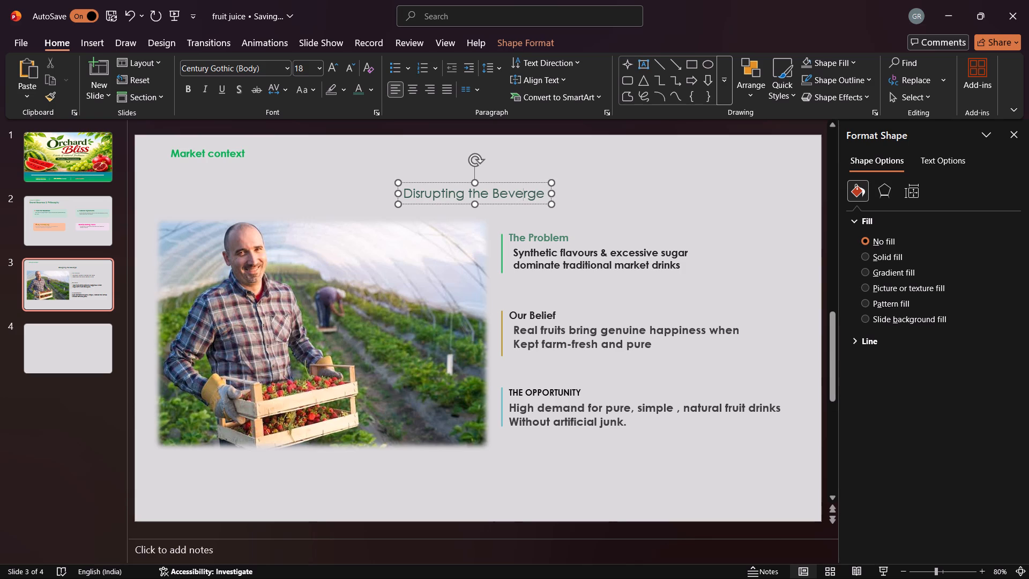
{"action": "key", "text": "Right"}
{"action": "key", "text": "a"}
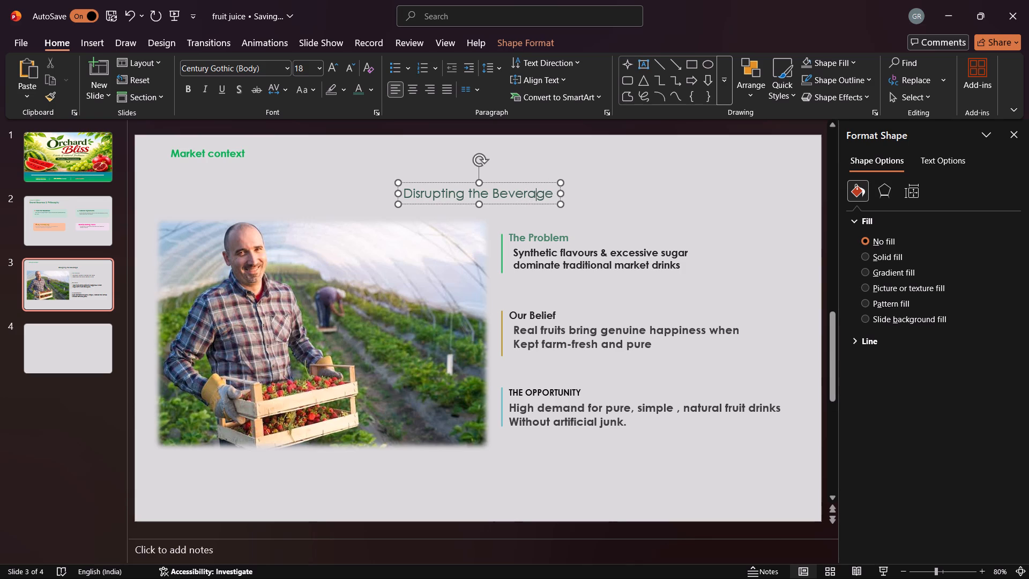
Add the word "category" to the end of the subtitle.
{"action": "key", "text": "Right"}
{"action": "key", "text": "Right"}
{"action": "key", "text": "space"}
{"action": "type", "text": "category"}
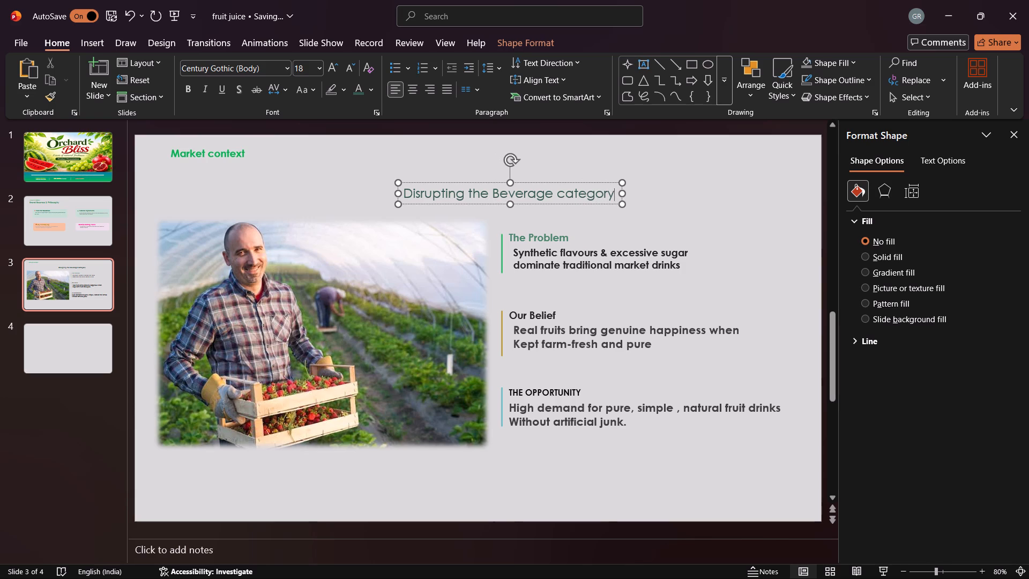
Make the subtitle "Disrupting the Beverage category" bold and move it just below the "Market context" title.
{"action": "left_click_drag", "start_coordinate": [405, 192], "coordinate": [584, 195]}
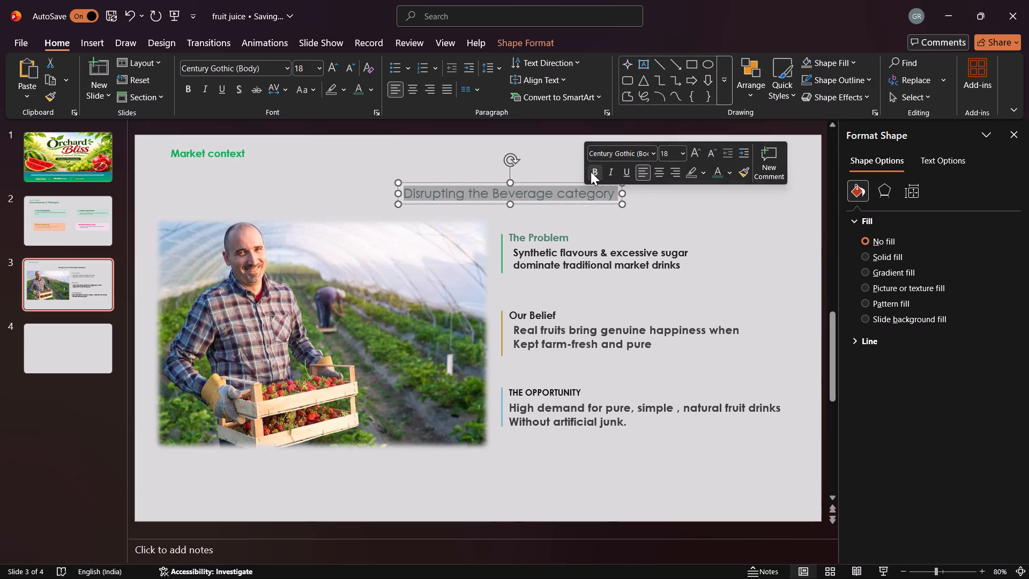
{"action": "left_click", "coordinate": [591, 172]}
{"action": "left_click_drag", "start_coordinate": [530, 181], "coordinate": [361, 173]}
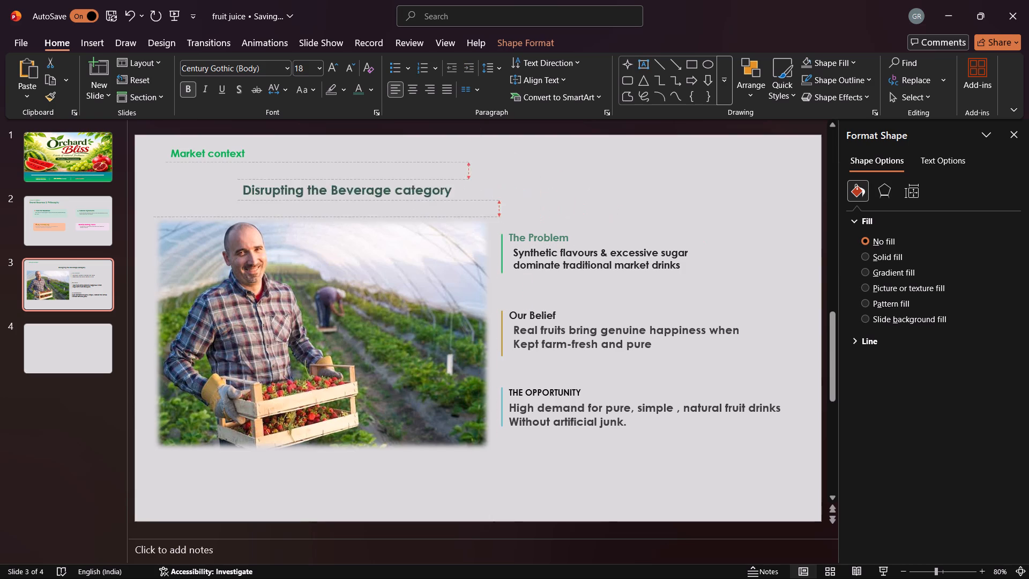
{"action": "left_click_drag", "start_coordinate": [361, 173], "coordinate": [308, 167]}
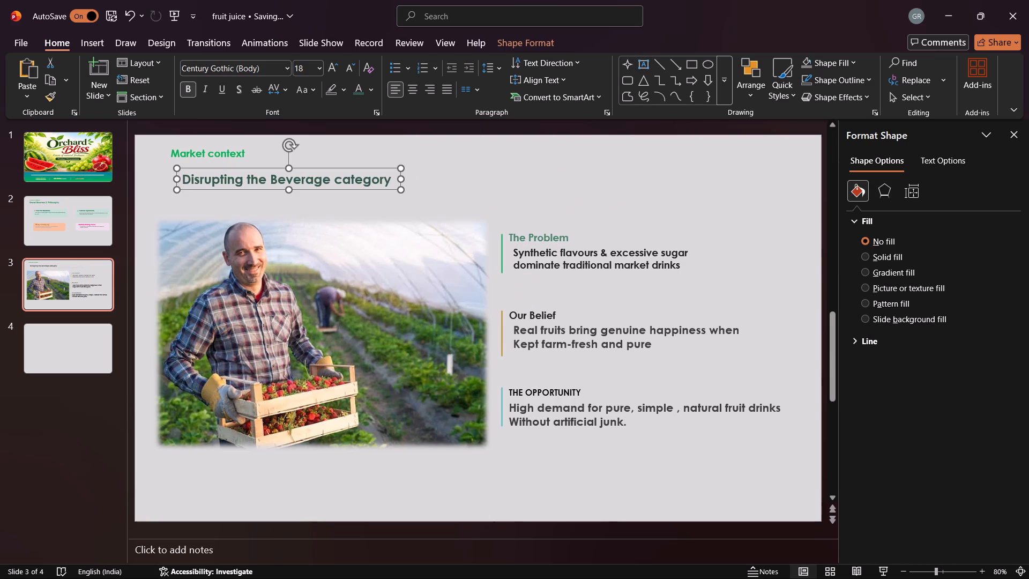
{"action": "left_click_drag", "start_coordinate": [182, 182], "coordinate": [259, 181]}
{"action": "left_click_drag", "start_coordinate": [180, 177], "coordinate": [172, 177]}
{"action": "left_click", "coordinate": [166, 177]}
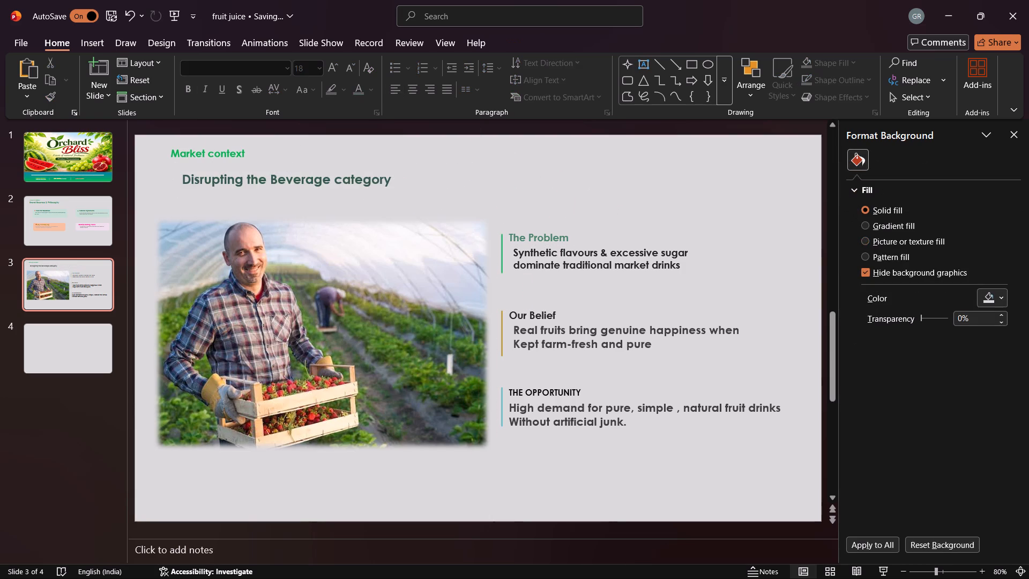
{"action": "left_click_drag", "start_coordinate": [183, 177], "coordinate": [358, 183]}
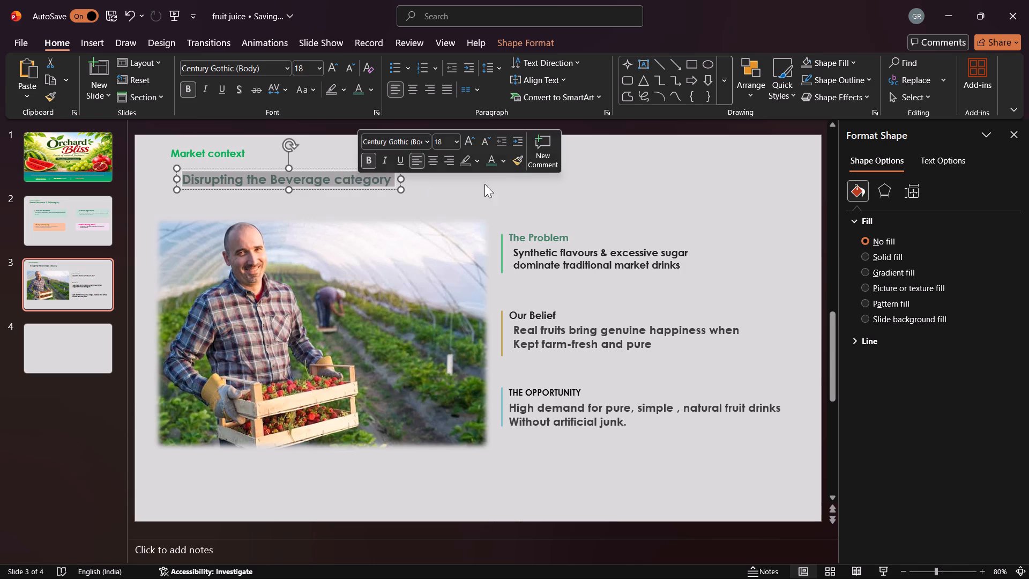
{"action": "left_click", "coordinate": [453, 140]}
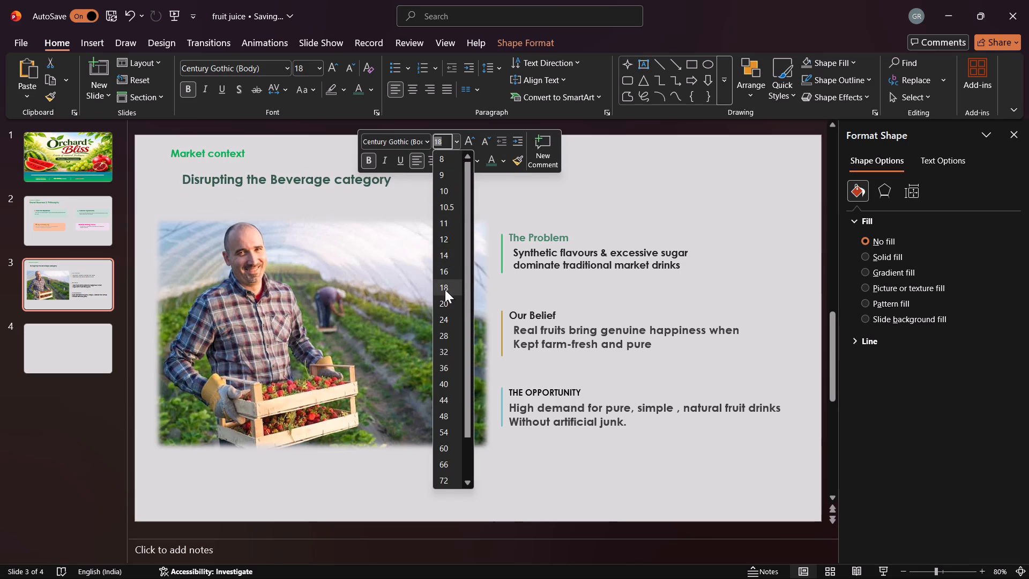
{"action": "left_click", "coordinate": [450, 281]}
Move the subtitle closer beneath "Market context" so that the left edges of both texts line up.
{"action": "left_click_drag", "start_coordinate": [276, 166], "coordinate": [268, 170]}
{"action": "left_click_drag", "start_coordinate": [266, 168], "coordinate": [253, 166]}
{"action": "left_click", "coordinate": [259, 168]}
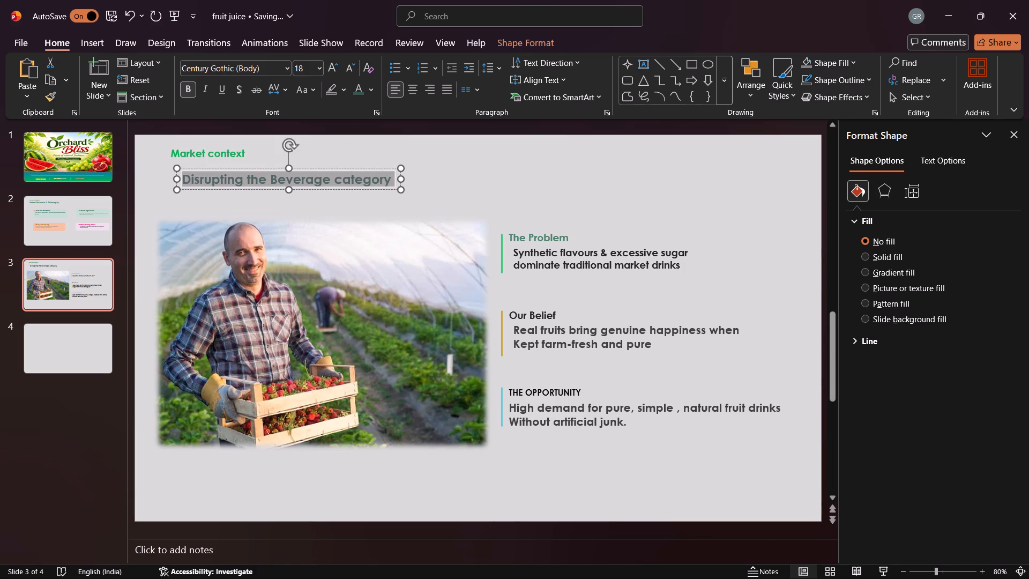
{"action": "left_click", "coordinate": [519, 145]}
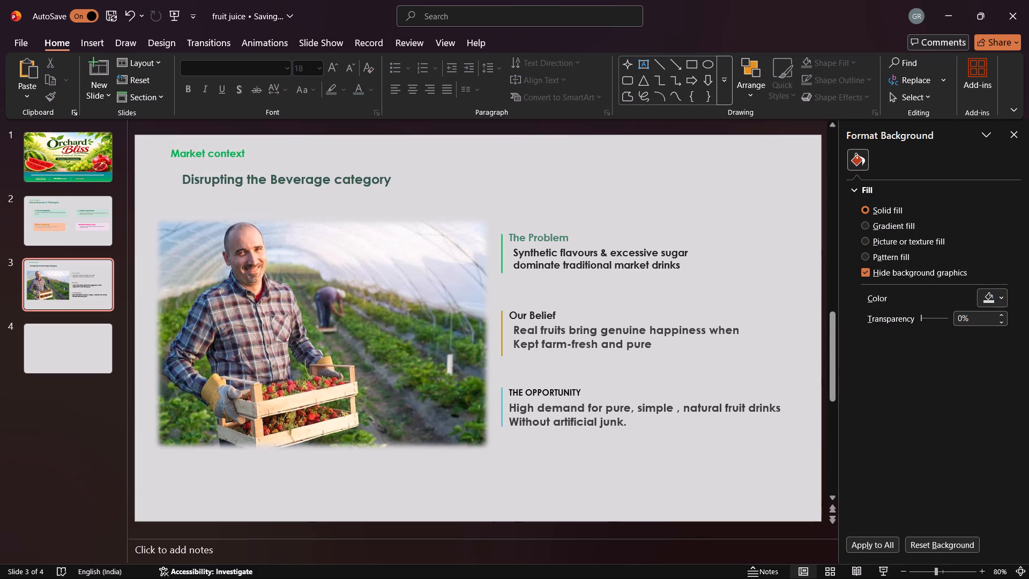
{"action": "left_click", "coordinate": [259, 175]}
{"action": "left_click", "coordinate": [243, 180]}
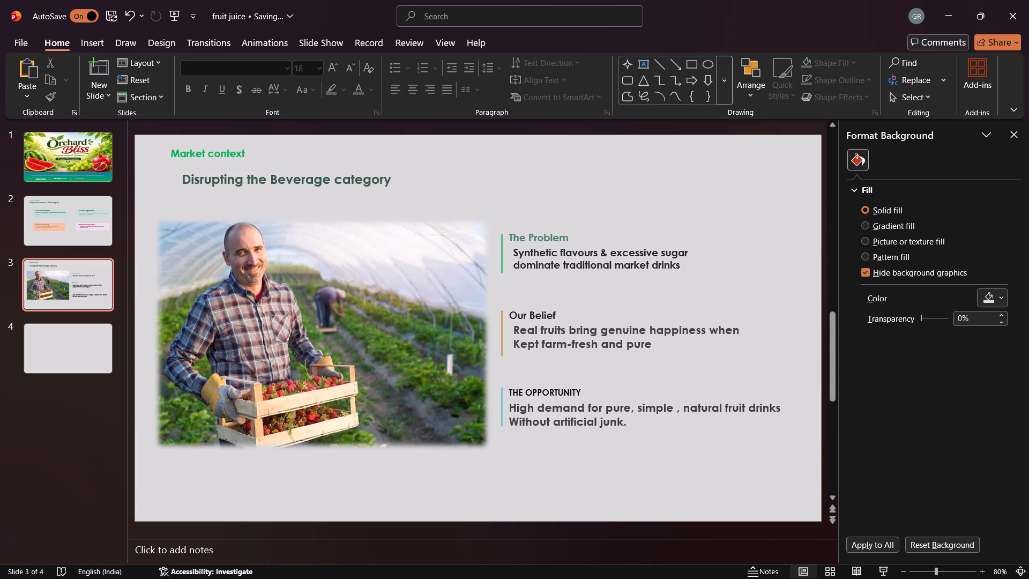
{"action": "double_click", "coordinate": [213, 178]}
{"action": "left_click", "coordinate": [307, 165]}
{"action": "left_click_drag", "start_coordinate": [314, 166], "coordinate": [302, 160]}
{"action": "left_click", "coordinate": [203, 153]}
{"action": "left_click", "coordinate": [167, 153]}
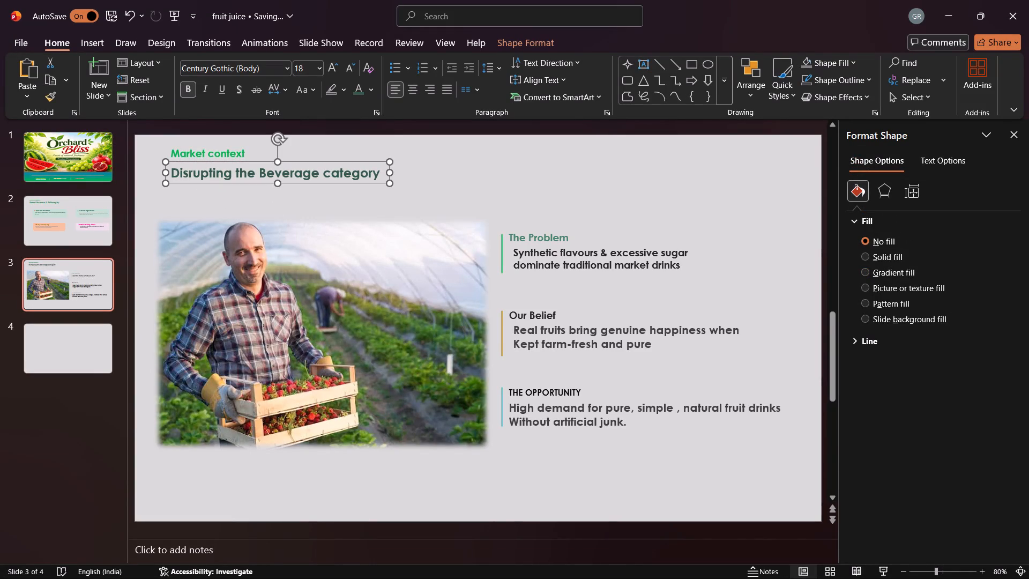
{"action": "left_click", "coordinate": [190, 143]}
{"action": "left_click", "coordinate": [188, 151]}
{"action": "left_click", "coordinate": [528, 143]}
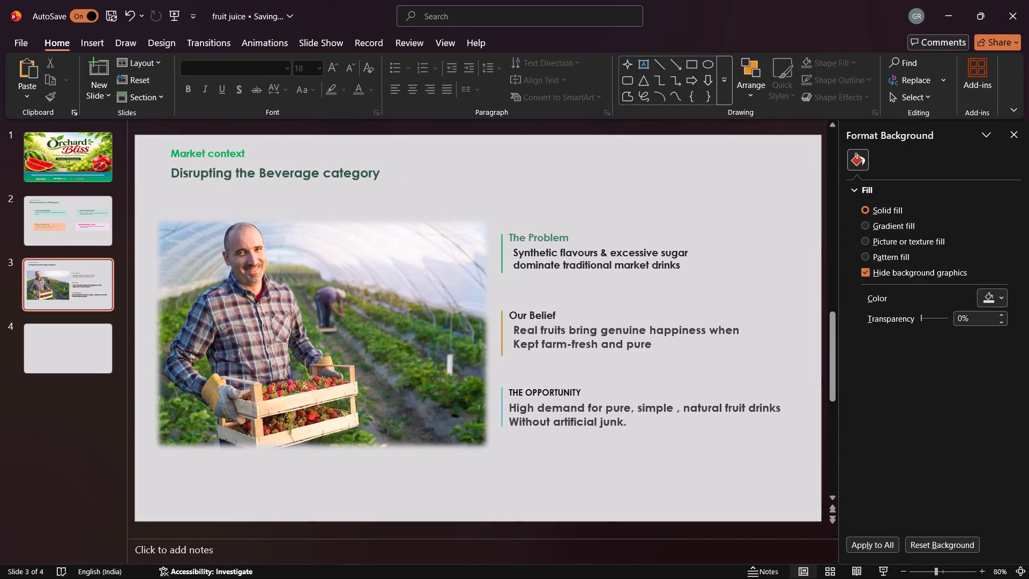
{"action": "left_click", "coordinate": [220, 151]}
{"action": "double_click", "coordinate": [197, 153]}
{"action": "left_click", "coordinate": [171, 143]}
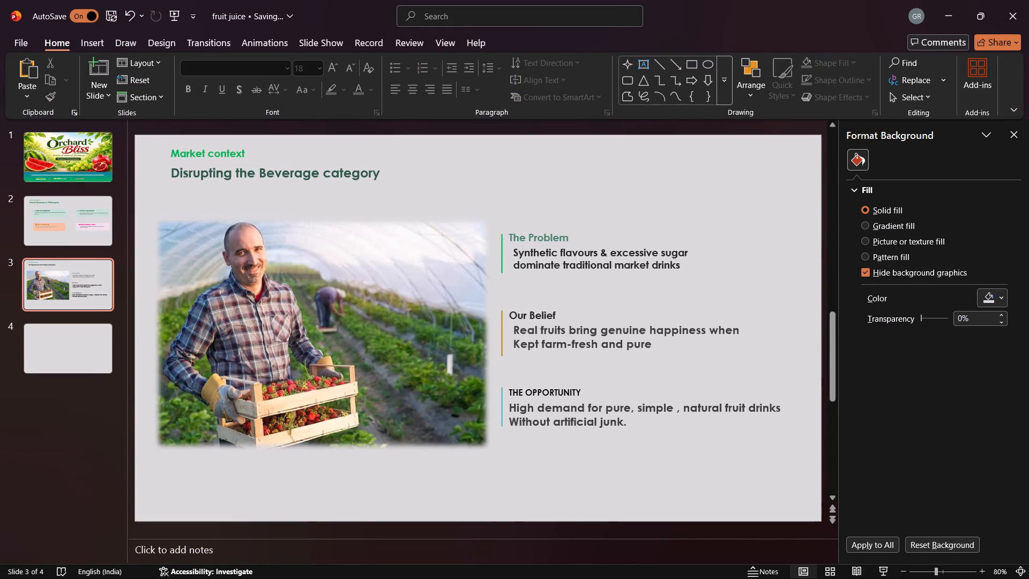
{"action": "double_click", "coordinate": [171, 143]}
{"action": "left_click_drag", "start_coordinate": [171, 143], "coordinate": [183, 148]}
Reduce the font size of the "Market context" title above the subtitle to 12.
{"action": "left_click", "coordinate": [730, 280]}
{"action": "left_click", "coordinate": [417, 479]}
{"action": "left_click_drag", "start_coordinate": [227, 154], "coordinate": [238, 155]}
{"action": "double_click", "coordinate": [168, 155]}
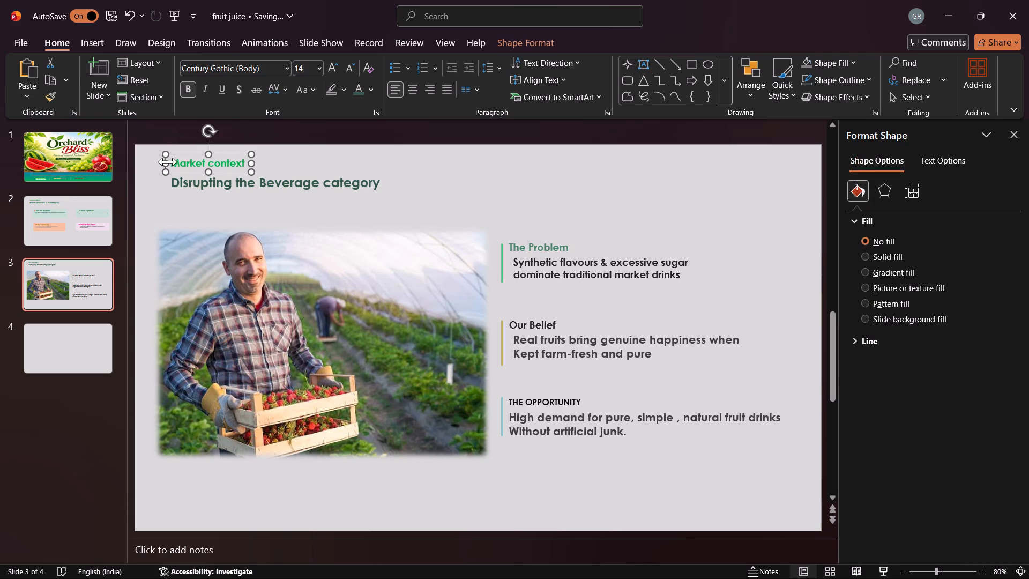
{"action": "left_click_drag", "start_coordinate": [170, 164], "coordinate": [228, 162]}
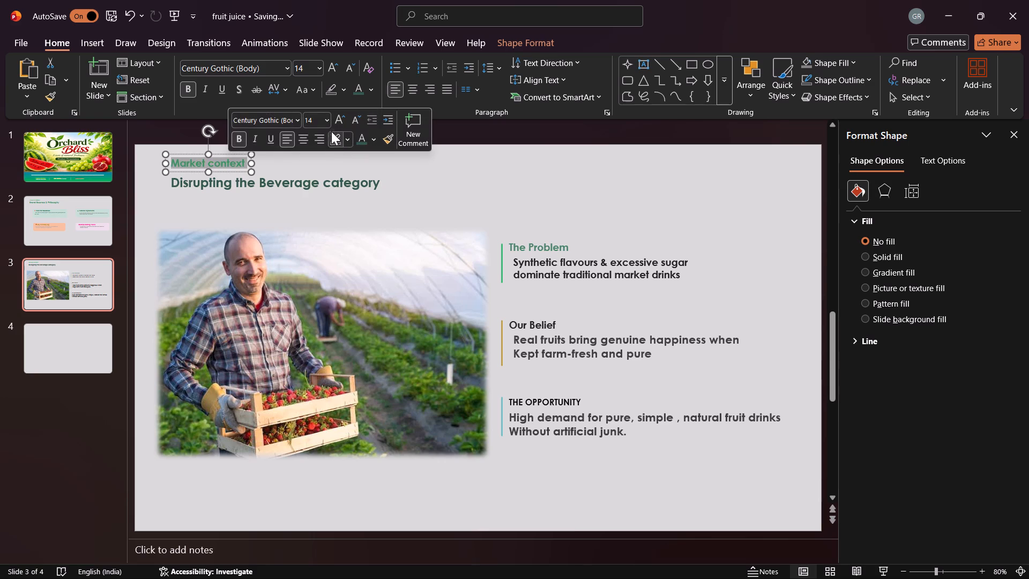
{"action": "left_click", "coordinate": [326, 121]}
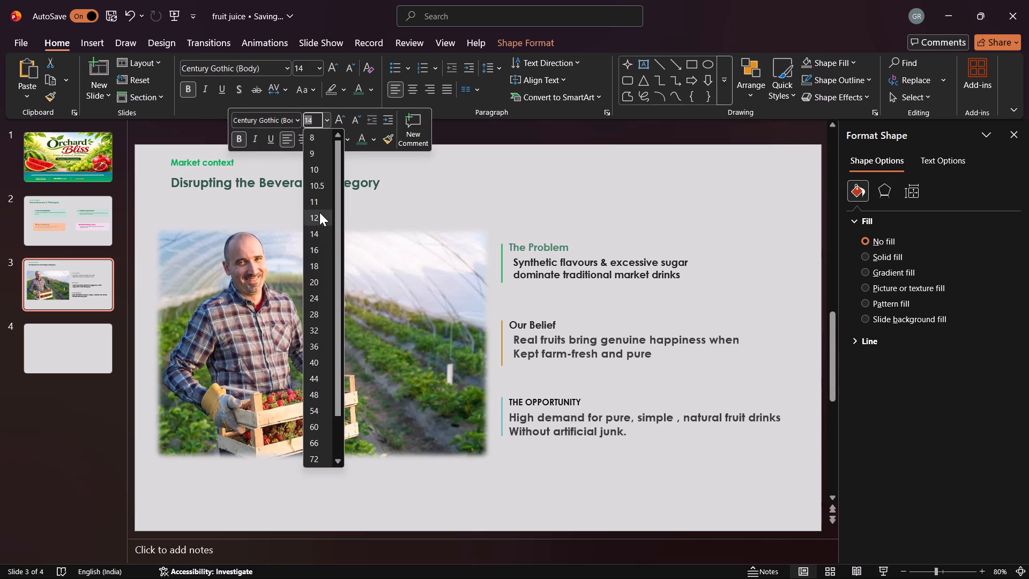
{"action": "left_click", "coordinate": [319, 212]}
{"action": "left_click", "coordinate": [442, 183]}
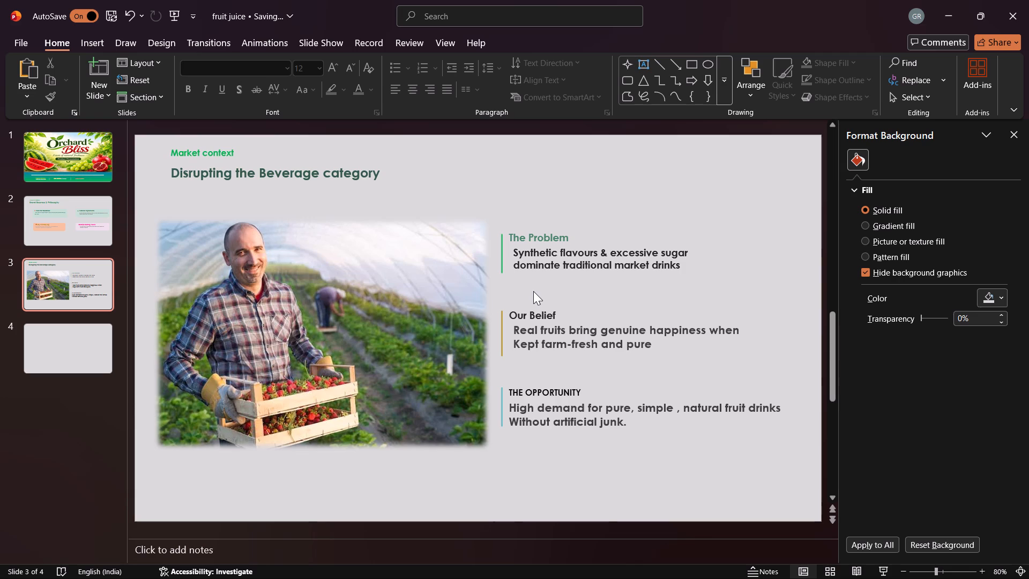
Capitalize the first letter of the subtitle's last word so the subtitle reads "Disrupting the Beverage Category".
{"action": "left_click", "coordinate": [330, 174]}
{"action": "key", "text": "BackSpace"}
{"action": "key", "text": "c"}
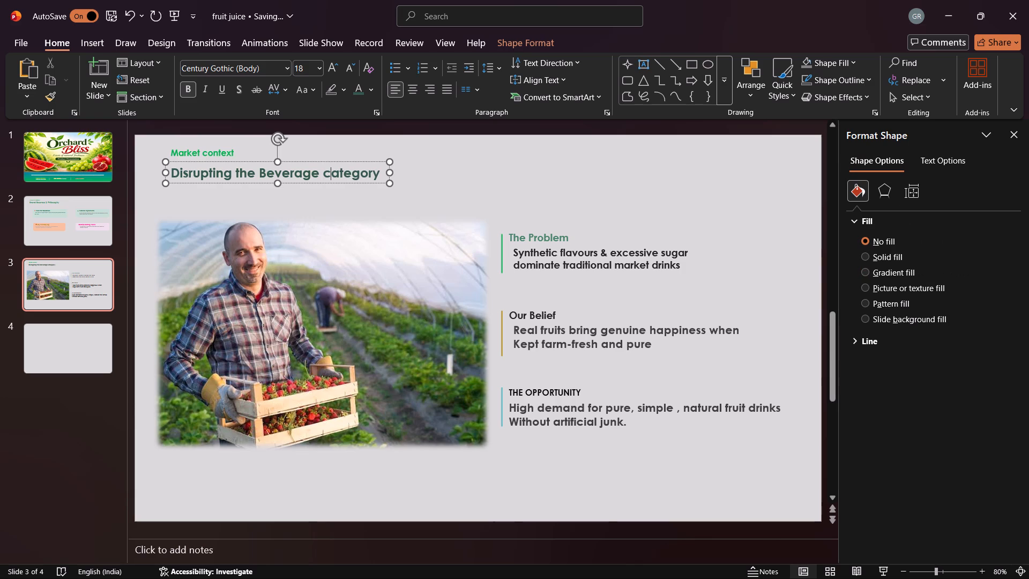
{"action": "key", "text": "BackSpace"}
{"action": "key", "text": "shift+c"}
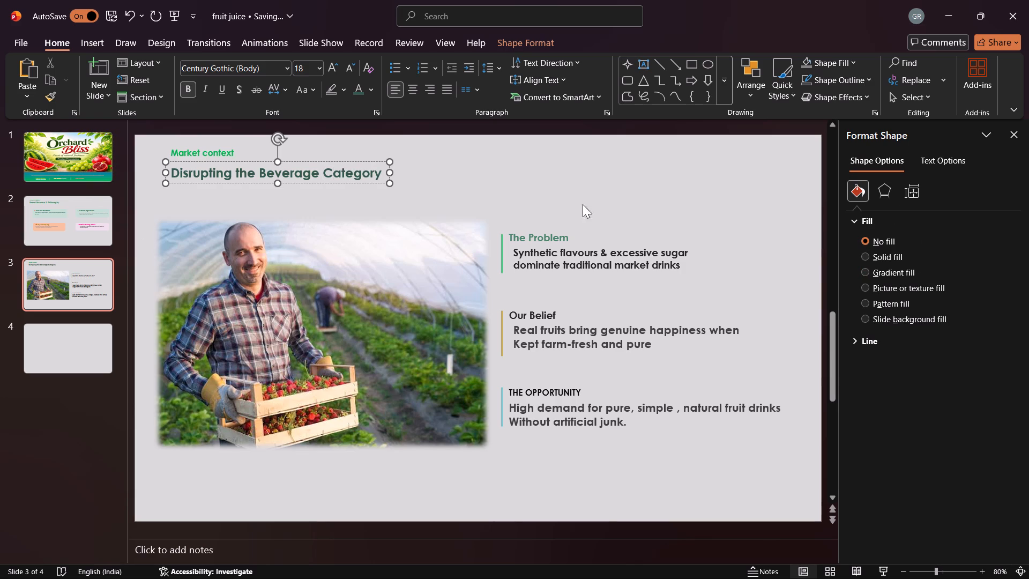
{"action": "left_click", "coordinate": [628, 197]}
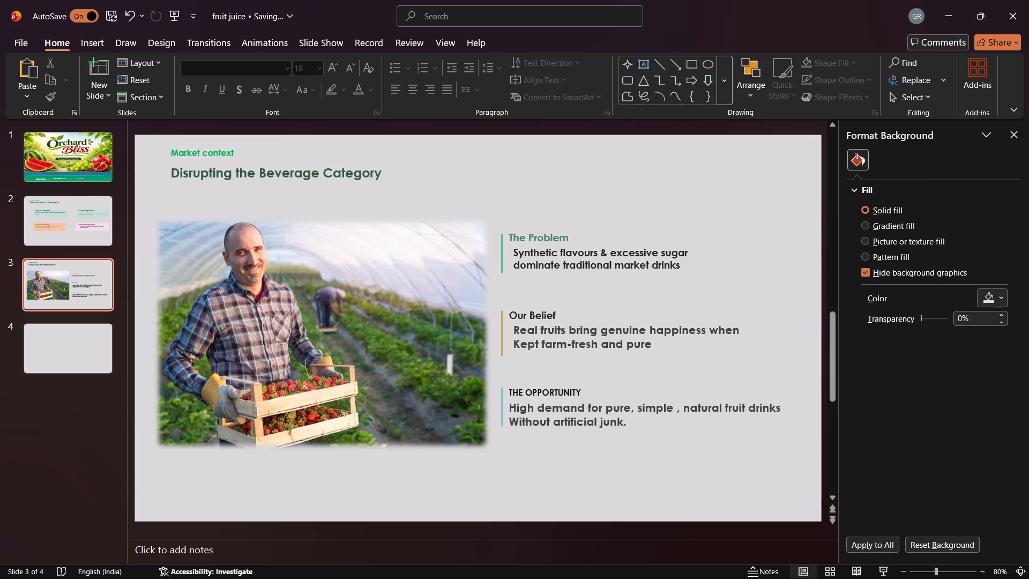
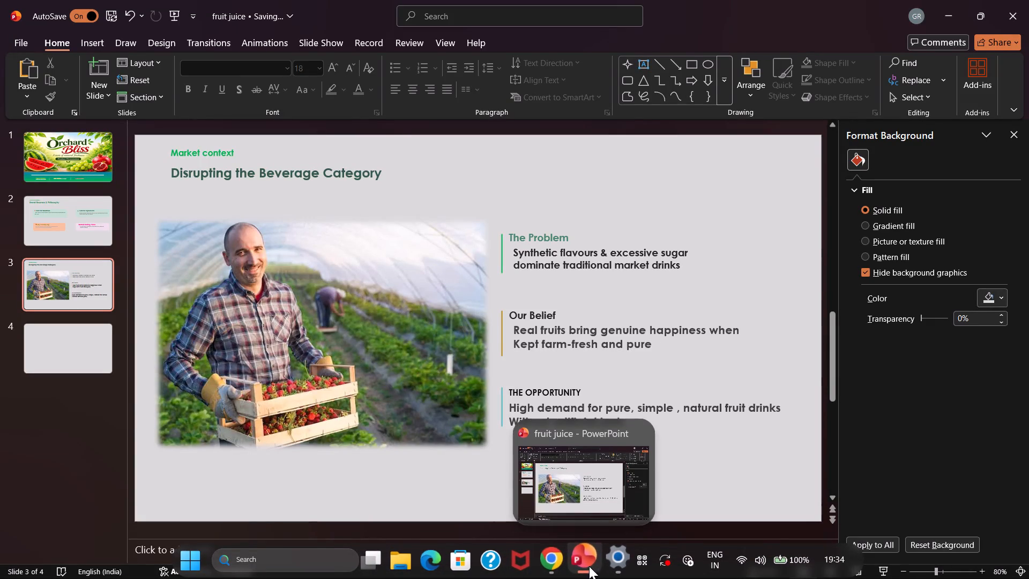
Switch from the presentation to the Chrome browser window holding the farmer image search.
{"action": "left_click", "coordinate": [546, 559]}
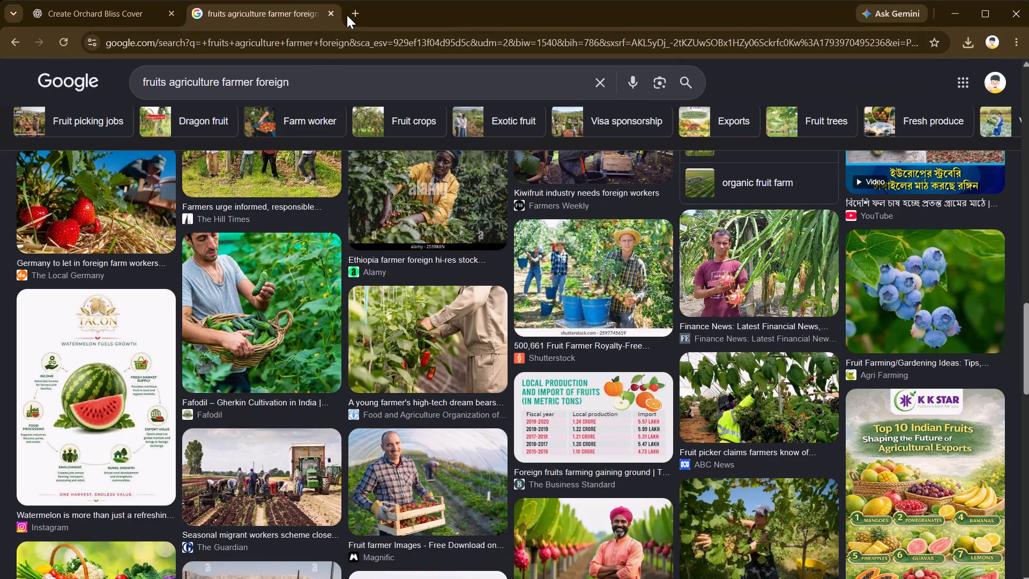